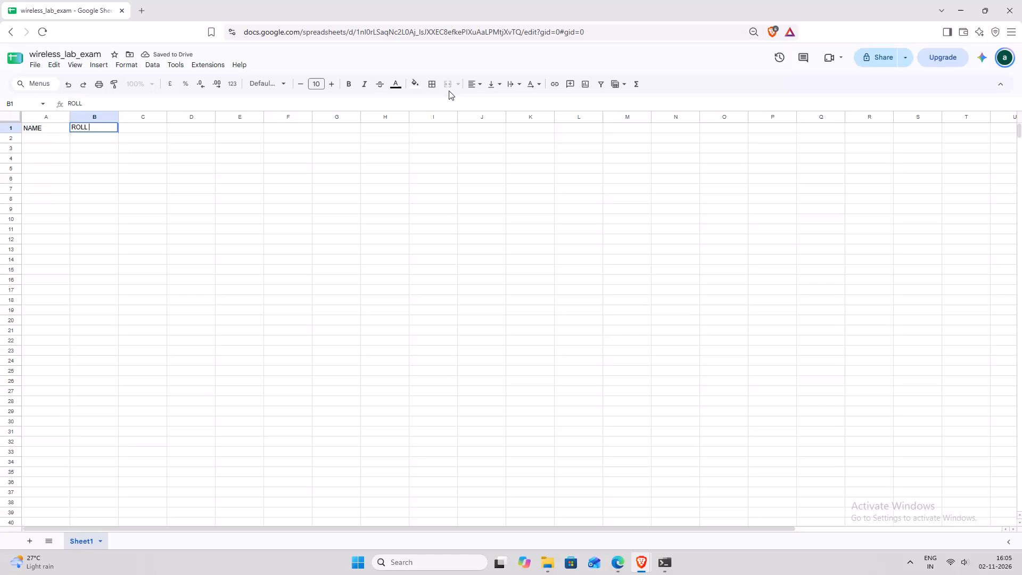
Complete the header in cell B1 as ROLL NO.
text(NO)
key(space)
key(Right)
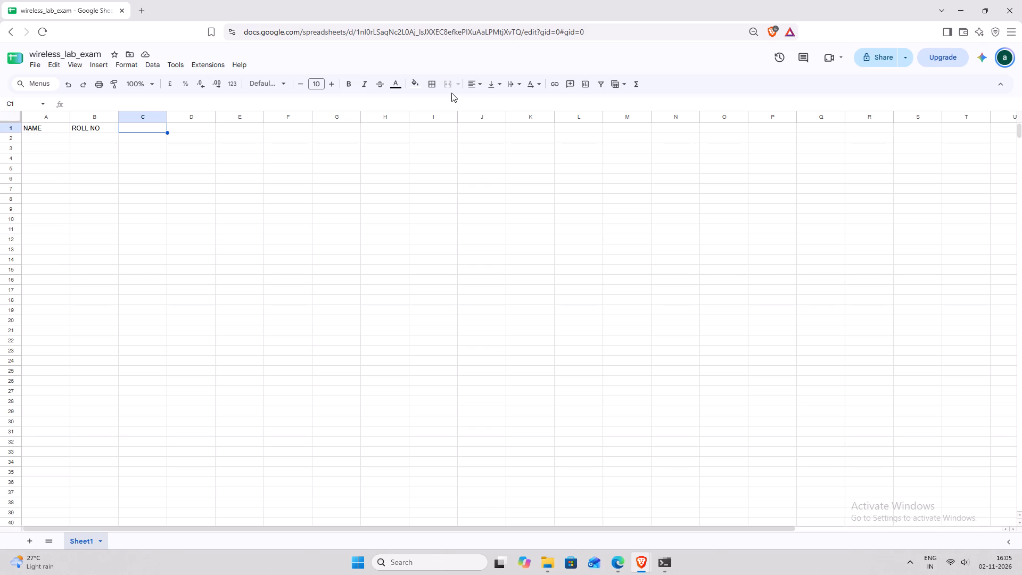
Replace the first two column headers with SO NO in A1 and NAME in B1.
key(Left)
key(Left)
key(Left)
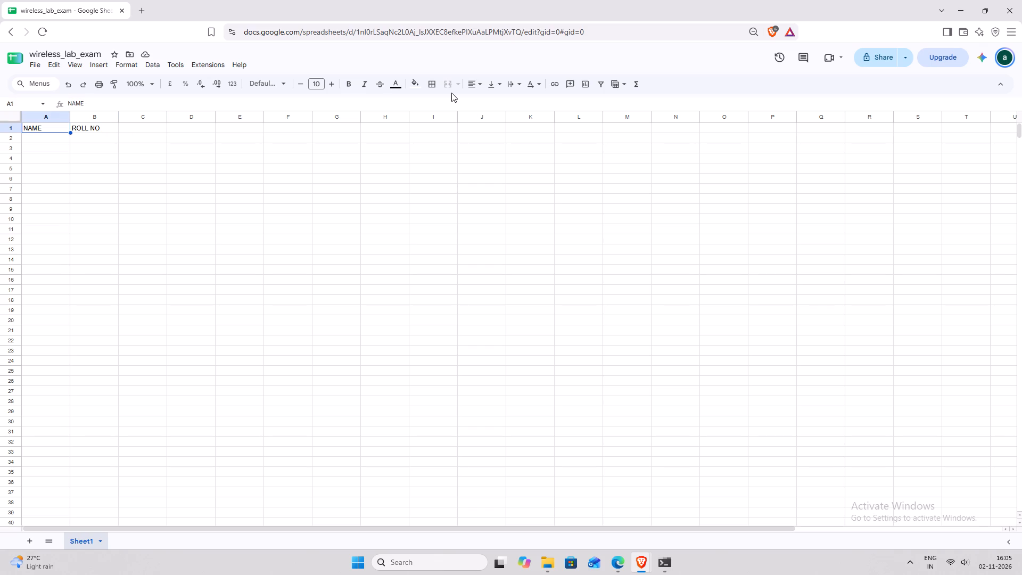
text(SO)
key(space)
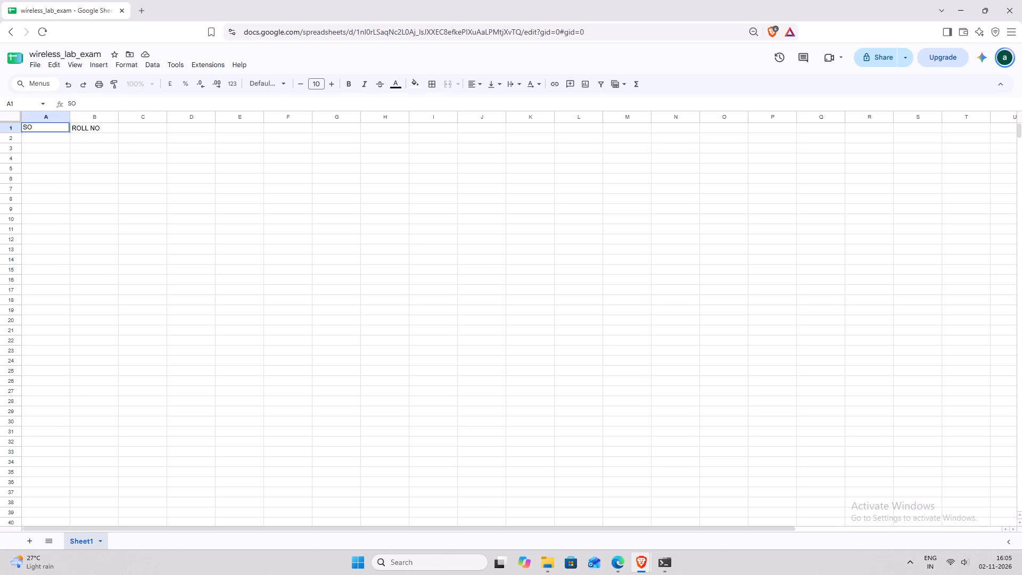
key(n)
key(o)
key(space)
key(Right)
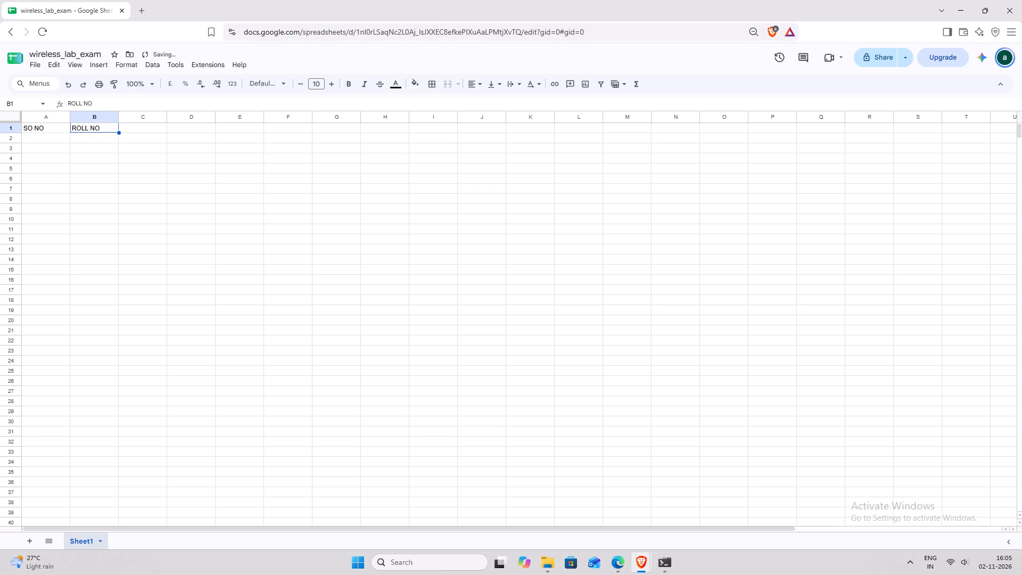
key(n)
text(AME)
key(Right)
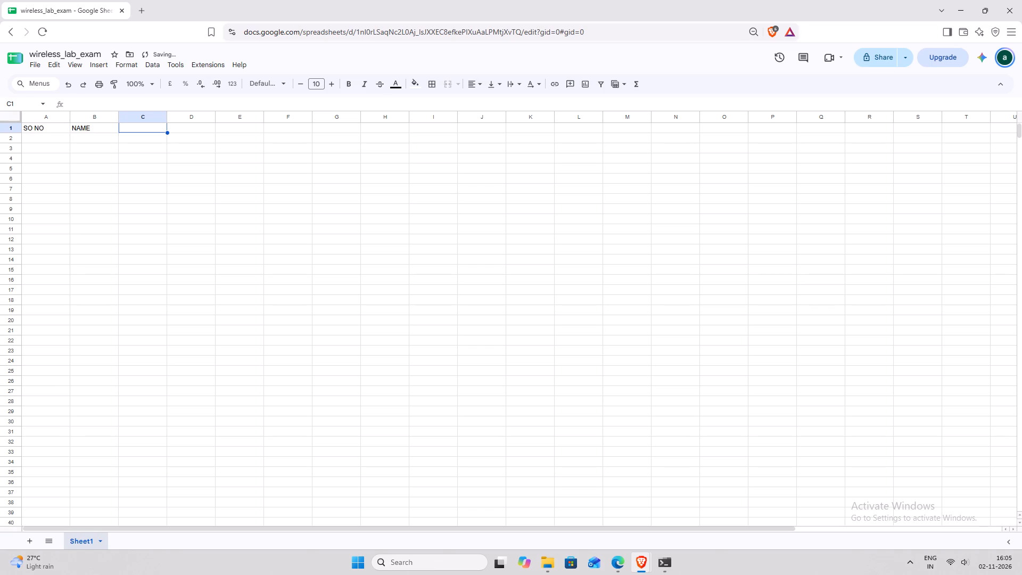
Add the header ROLL NO in cell C1.
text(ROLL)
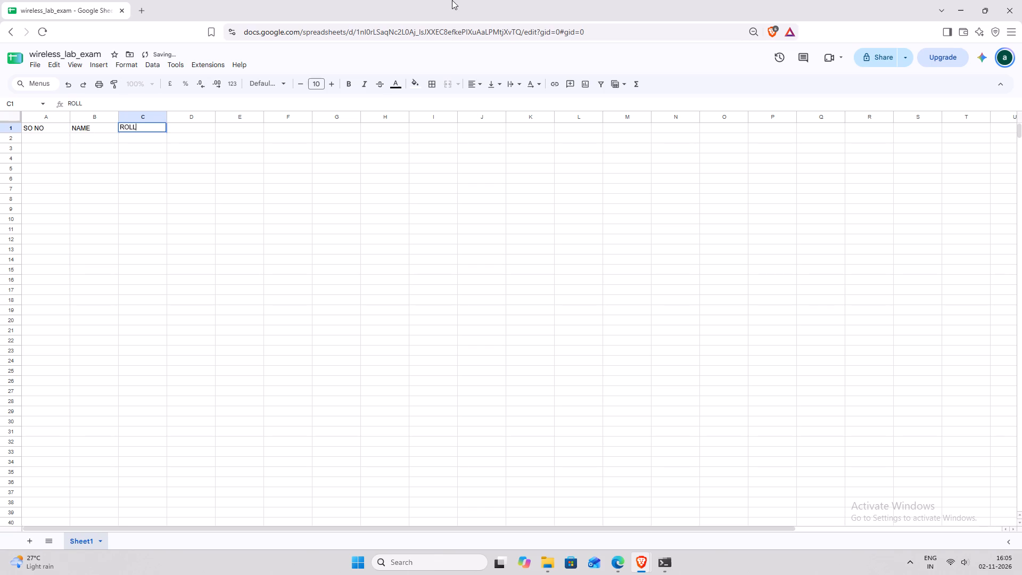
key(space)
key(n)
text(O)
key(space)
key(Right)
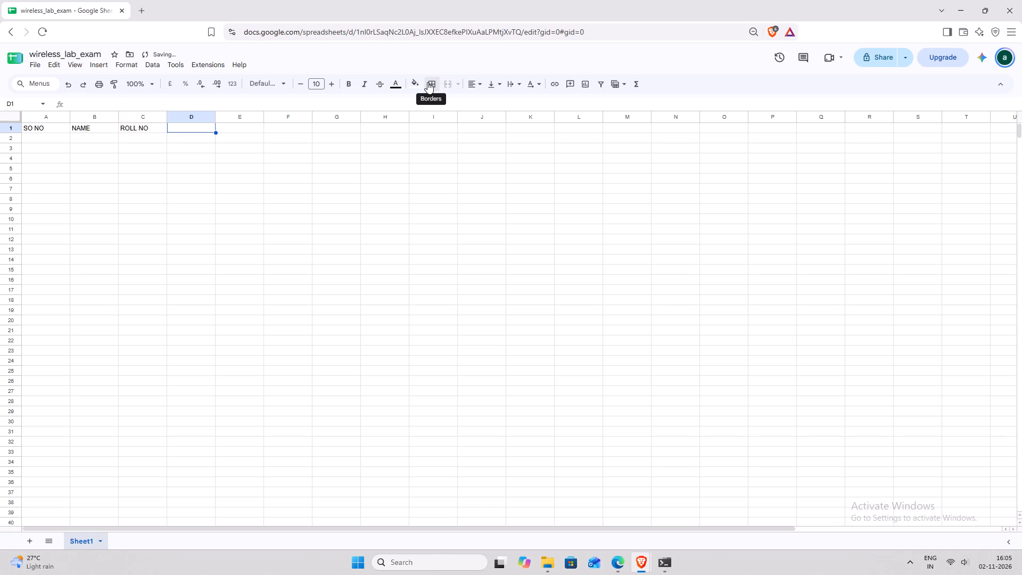
Add the question headers Q1, Q2, Q3 and Q4 in cells D1 through G1.
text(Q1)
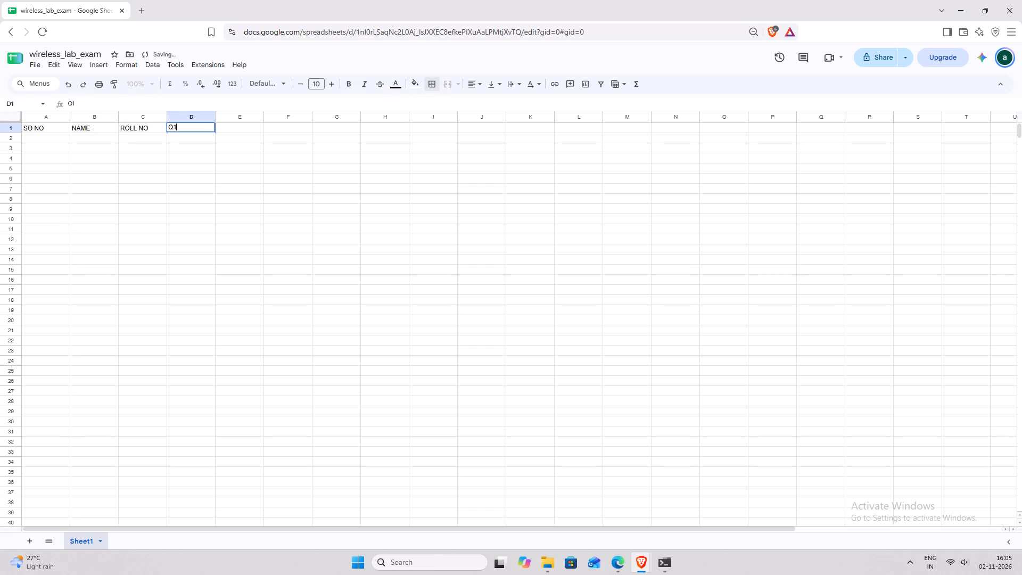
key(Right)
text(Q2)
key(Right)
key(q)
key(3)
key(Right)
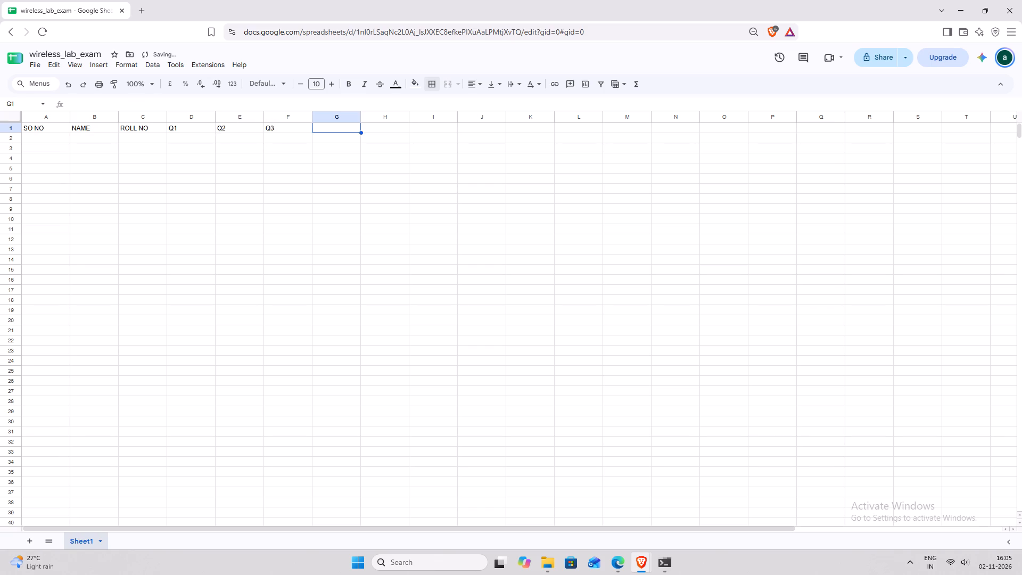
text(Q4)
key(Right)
Add the header TOTAL in cell H1.
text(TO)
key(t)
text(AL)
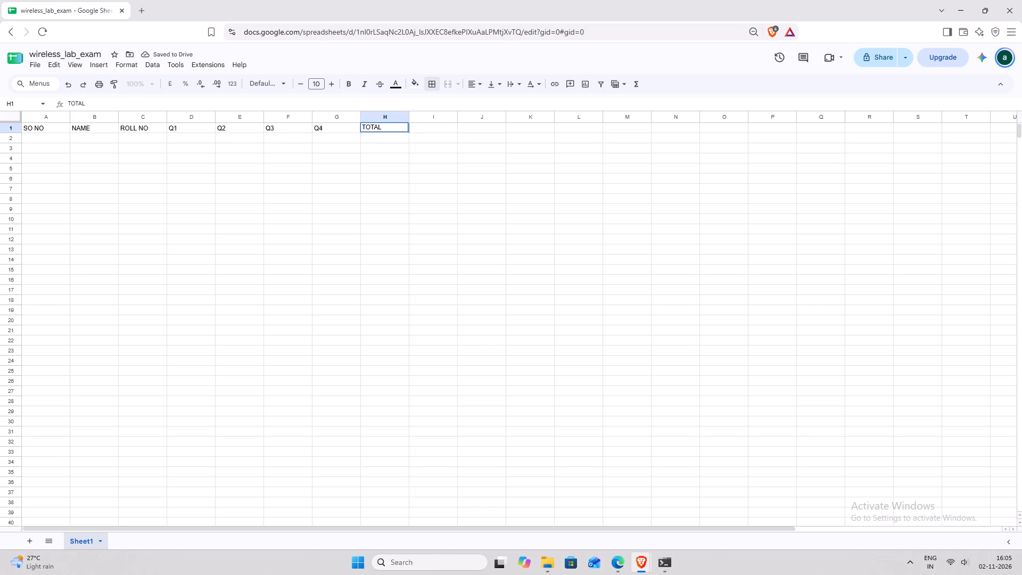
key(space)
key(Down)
Fill the SO NO column with serial numbers 1 through 7 in cells A2 to A8.
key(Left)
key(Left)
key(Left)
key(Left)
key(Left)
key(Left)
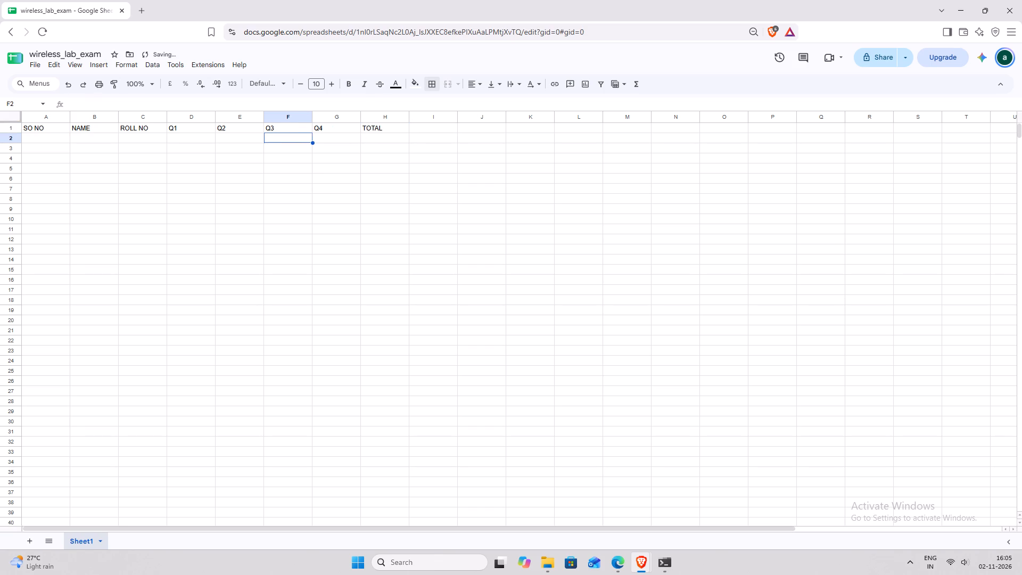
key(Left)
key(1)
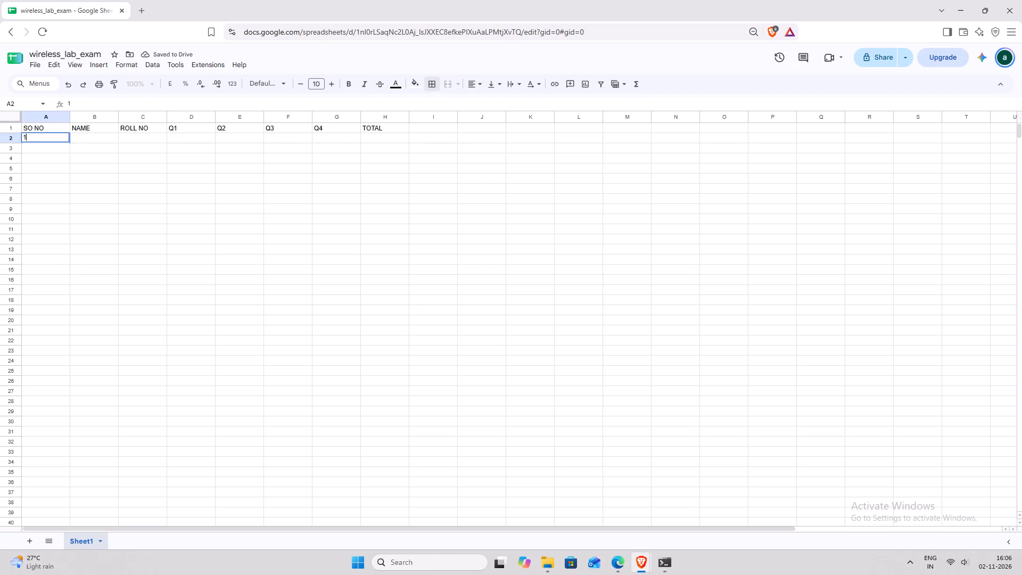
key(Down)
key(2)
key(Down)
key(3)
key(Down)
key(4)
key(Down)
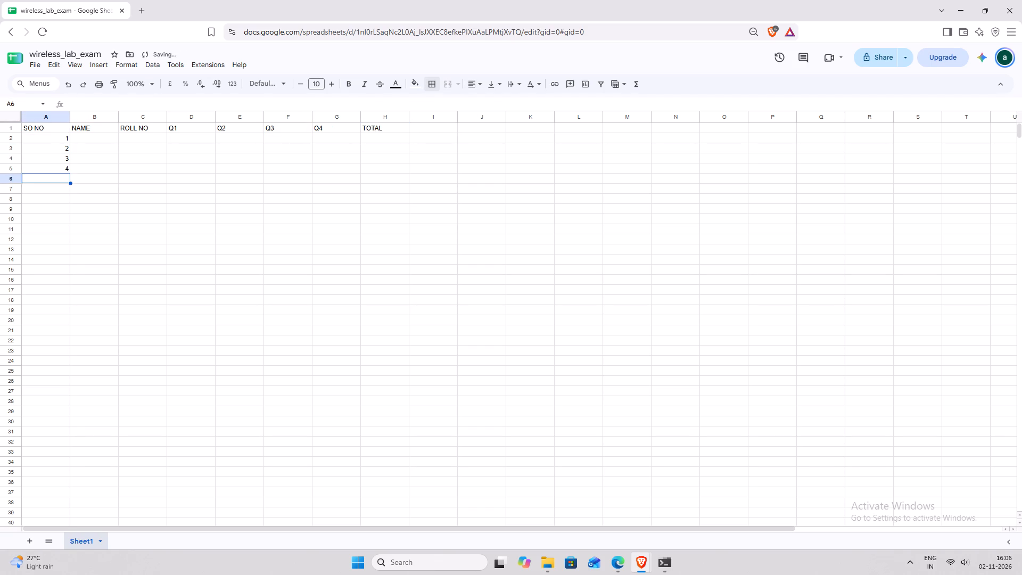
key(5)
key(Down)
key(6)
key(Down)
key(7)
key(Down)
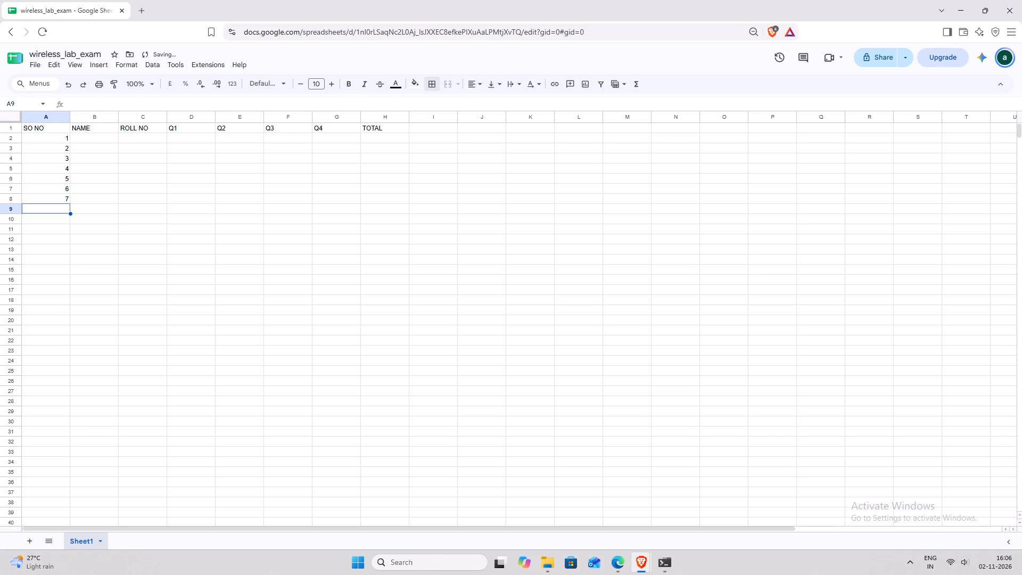
Enter the first student's roll number in cell B2, under the NAME header.
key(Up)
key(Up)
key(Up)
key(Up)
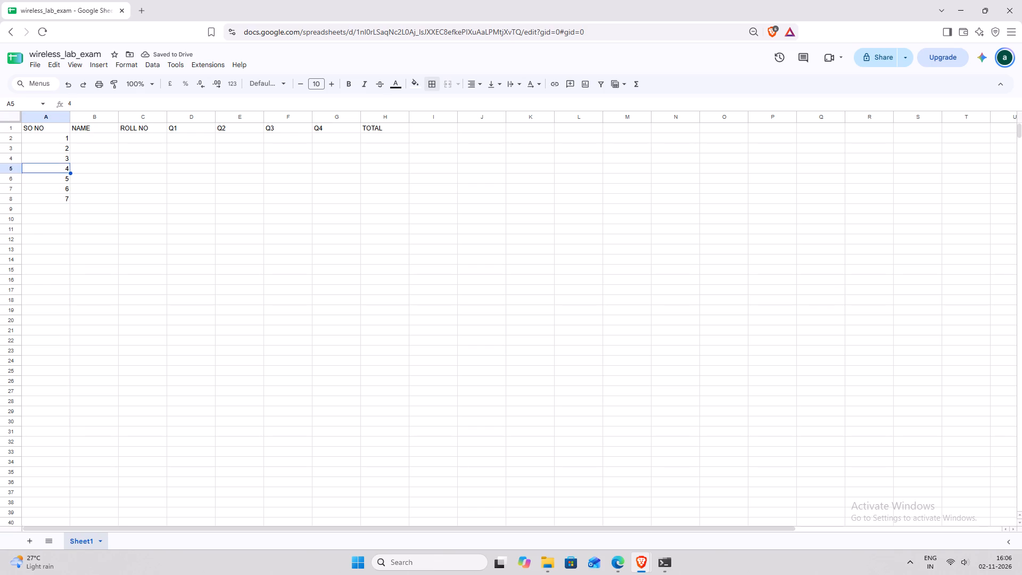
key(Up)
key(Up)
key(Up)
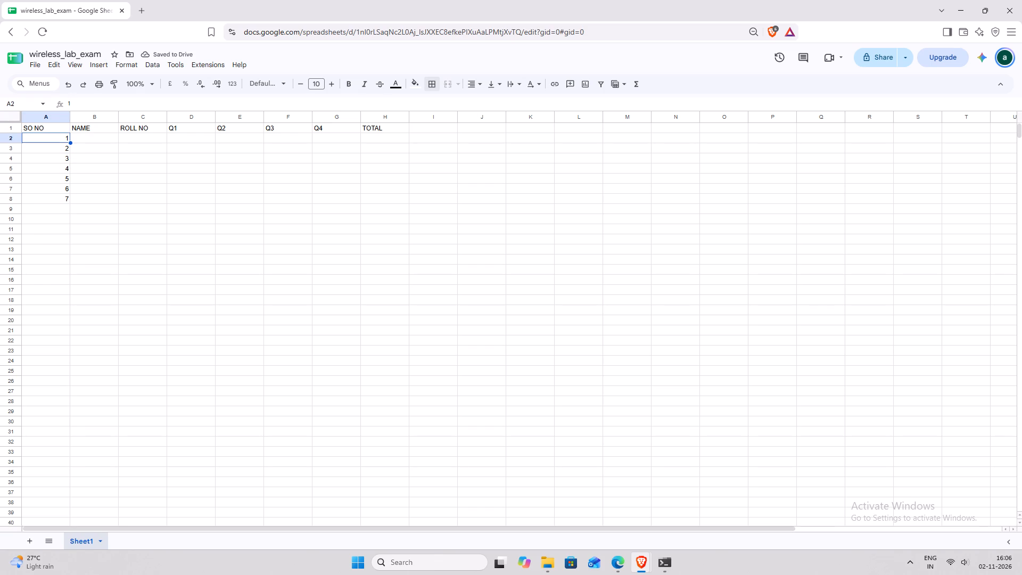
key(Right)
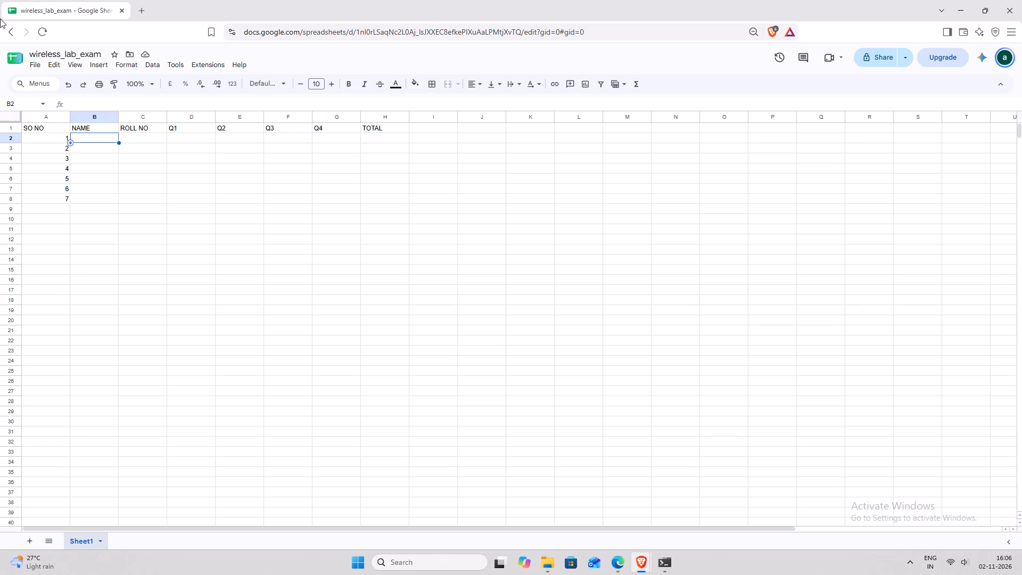
click(160, 210)
click(103, 144)
click(103, 142)
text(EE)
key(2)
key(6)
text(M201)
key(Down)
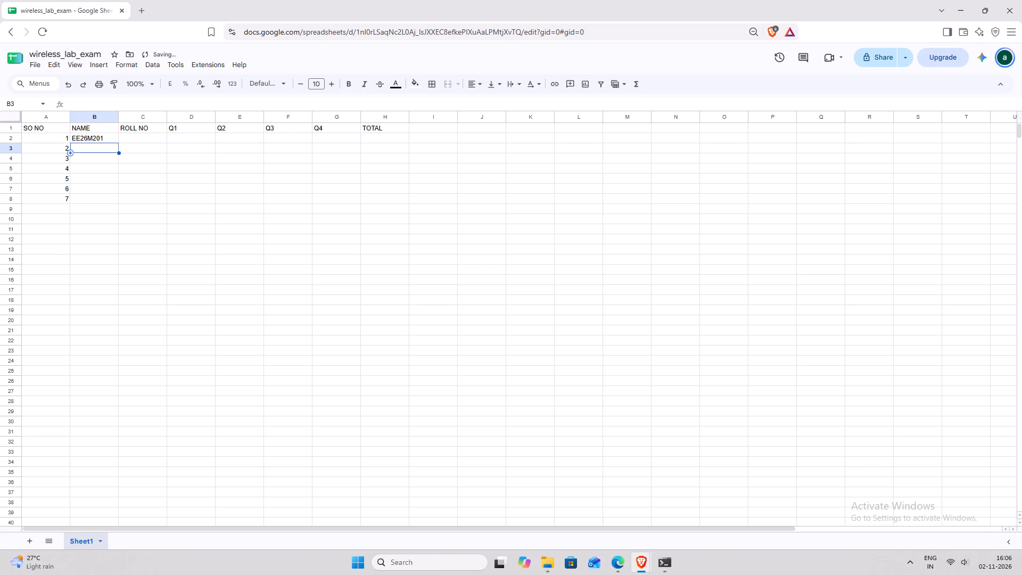
Enter the second student's roll number in cell B3, changing its last digit to 3.
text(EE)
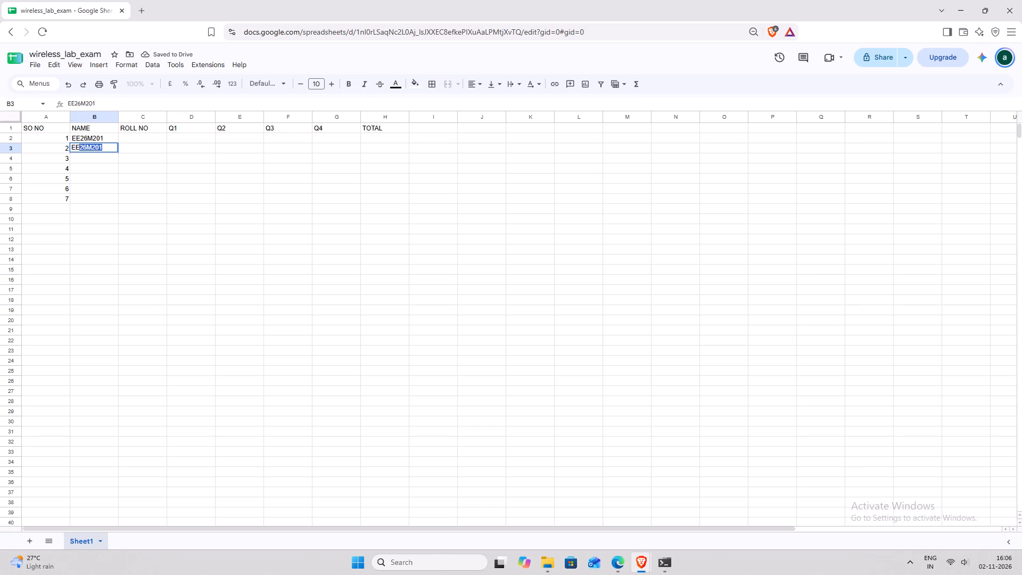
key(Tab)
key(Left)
click(107, 151)
double_click(107, 151)
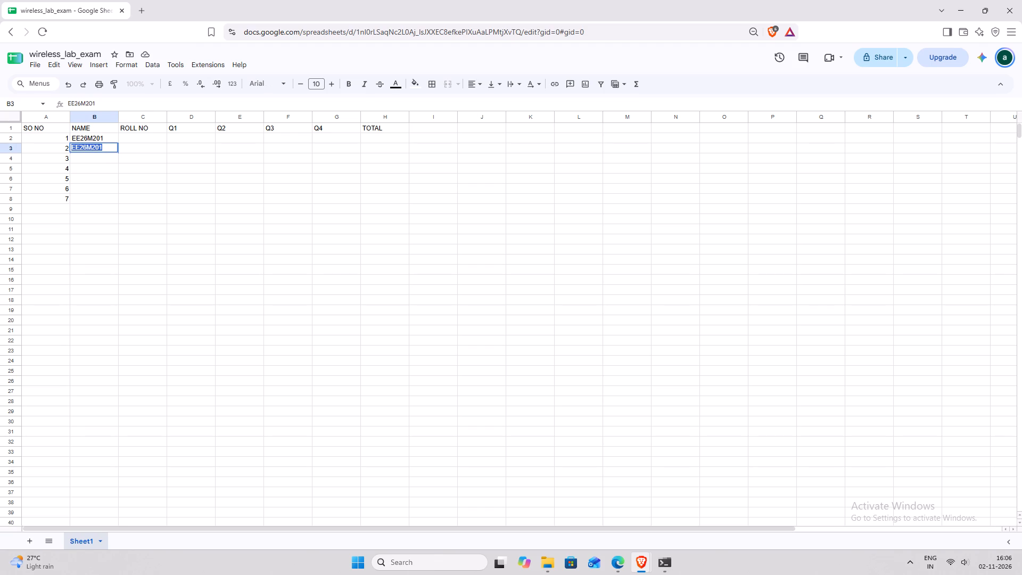
key(Right)
key(BackSpace)
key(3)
key(Down)
key(Down)
key(Return)
Enter the third and fourth students' roll numbers in cells B4 and B5.
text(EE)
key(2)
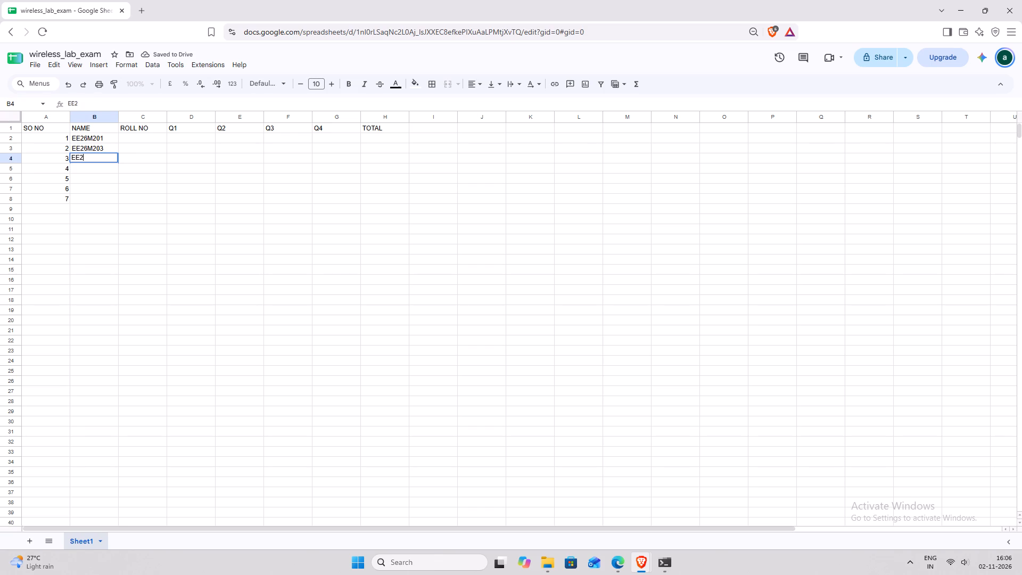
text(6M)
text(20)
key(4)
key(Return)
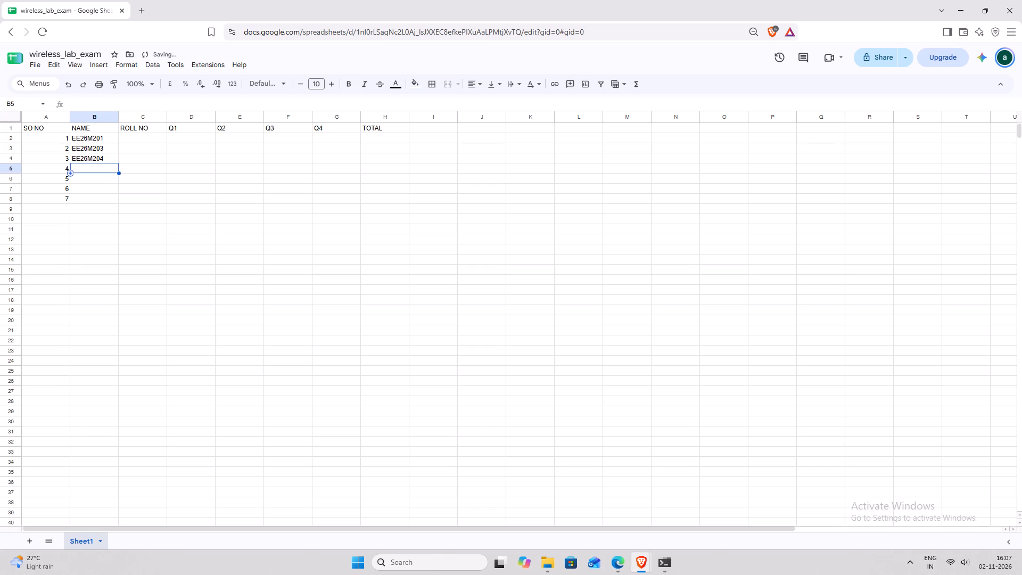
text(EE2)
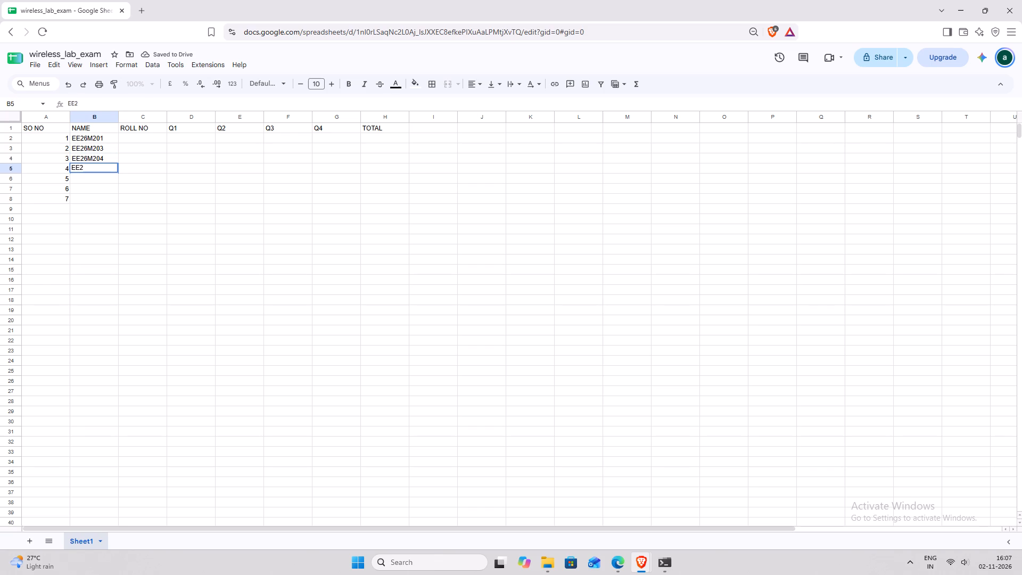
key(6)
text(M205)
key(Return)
Enter the fifth, sixth and seventh students' roll numbers in cells B6, B7 and B8.
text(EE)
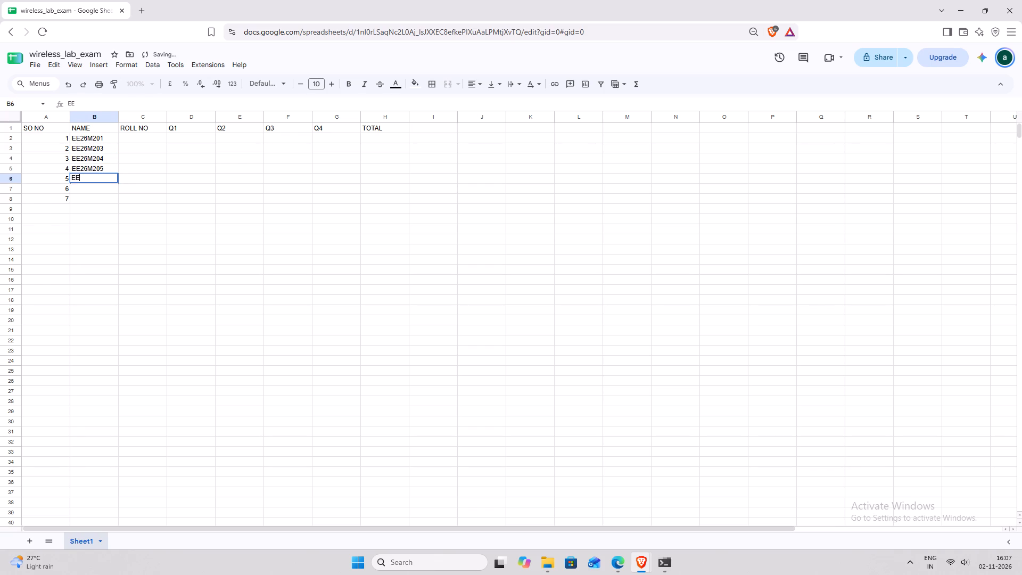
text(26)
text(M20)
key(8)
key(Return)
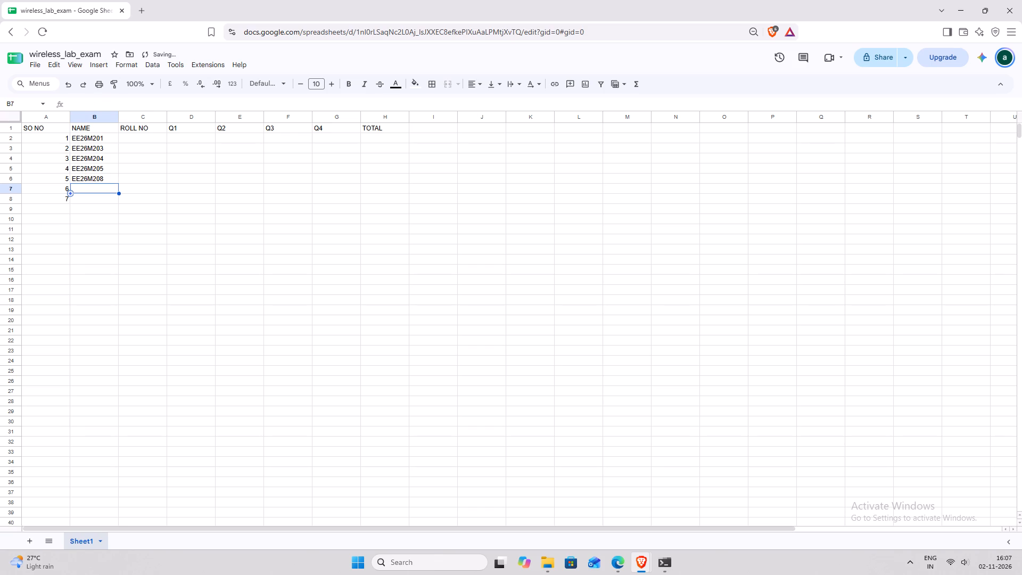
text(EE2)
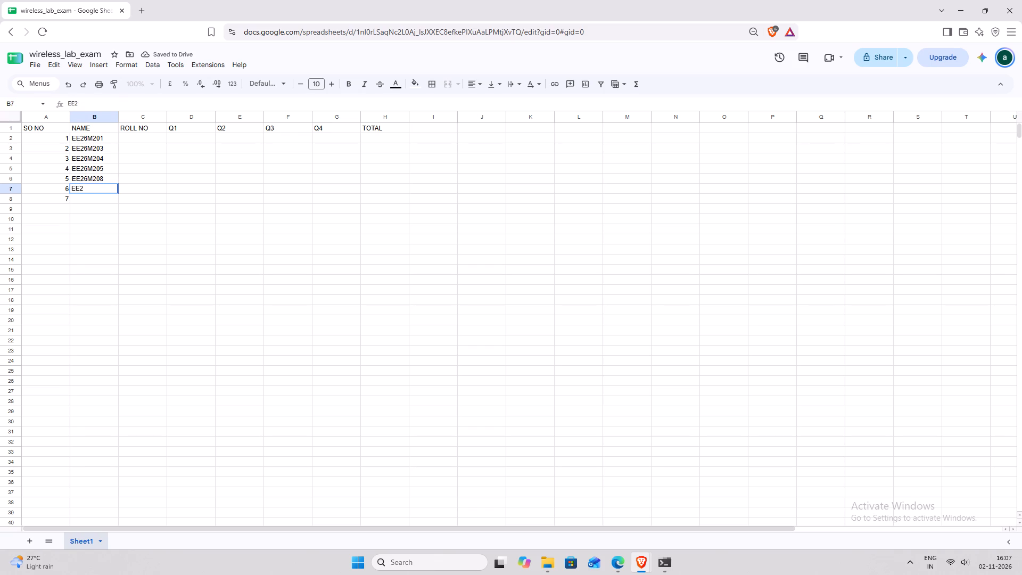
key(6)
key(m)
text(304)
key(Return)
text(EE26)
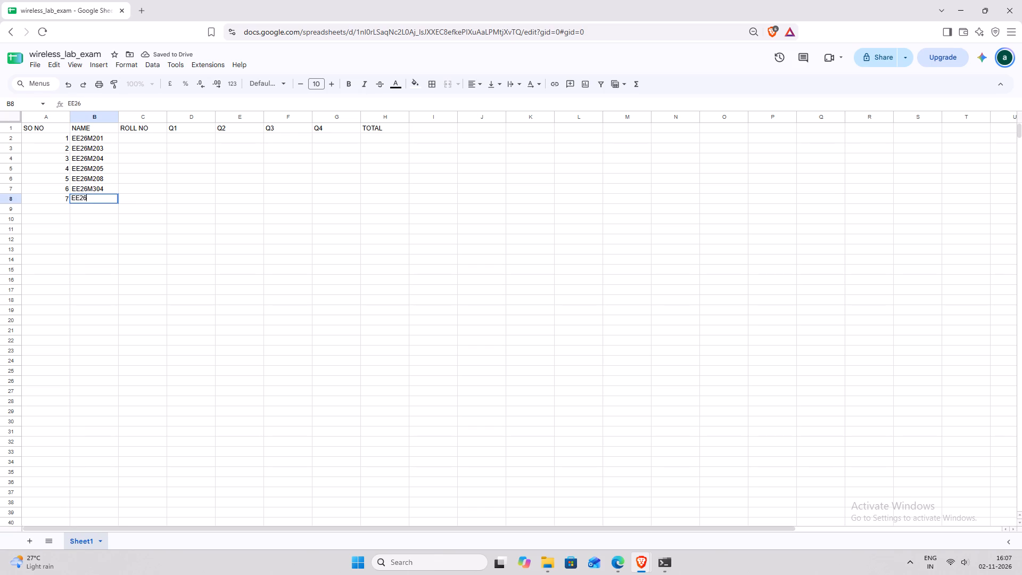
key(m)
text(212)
click(160, 222)
Freeze the sheet up to row 1 so the header row stays fixed.
click(10, 130)
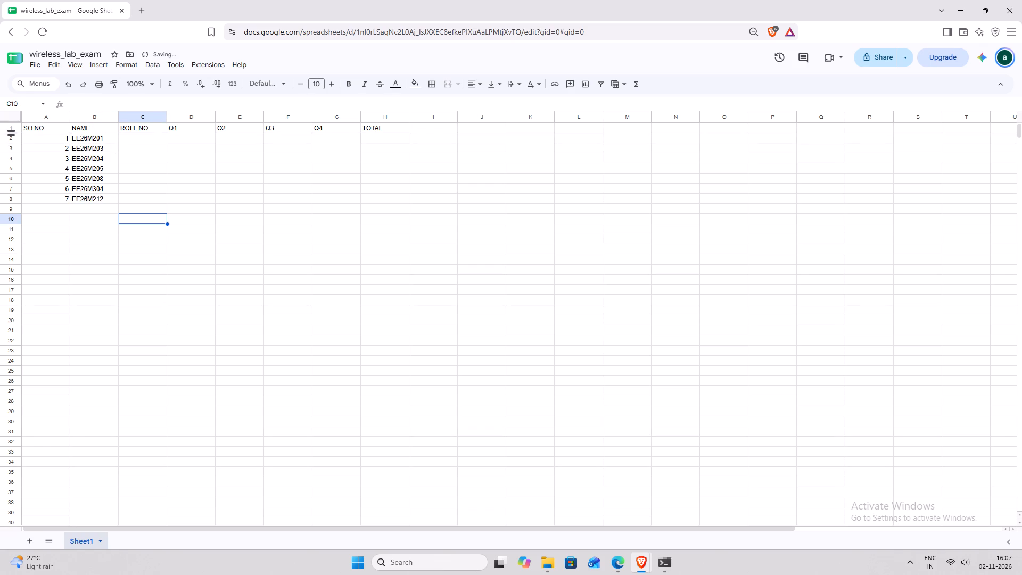
click(13, 123)
click(13, 126)
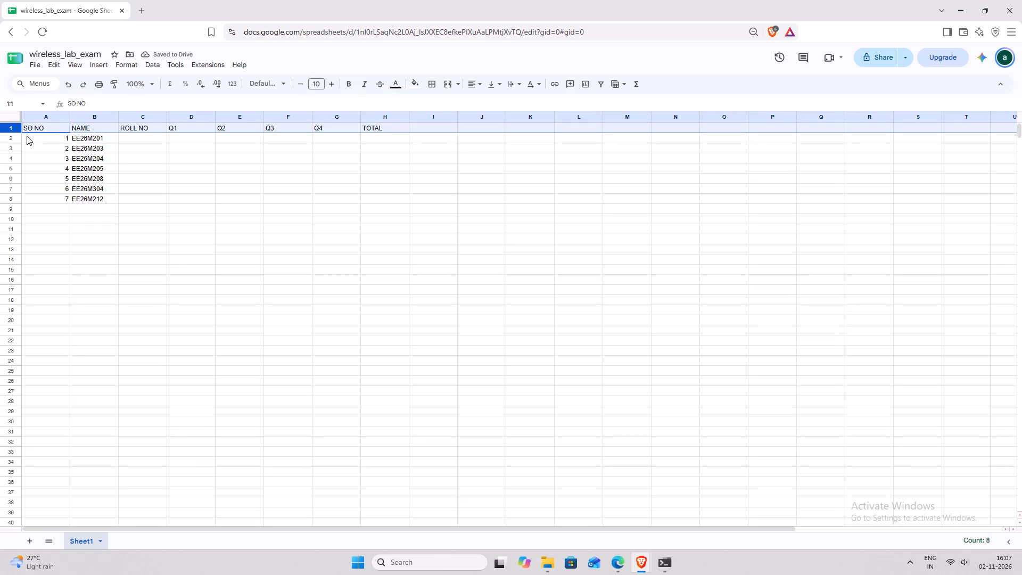
right_click(16, 130)
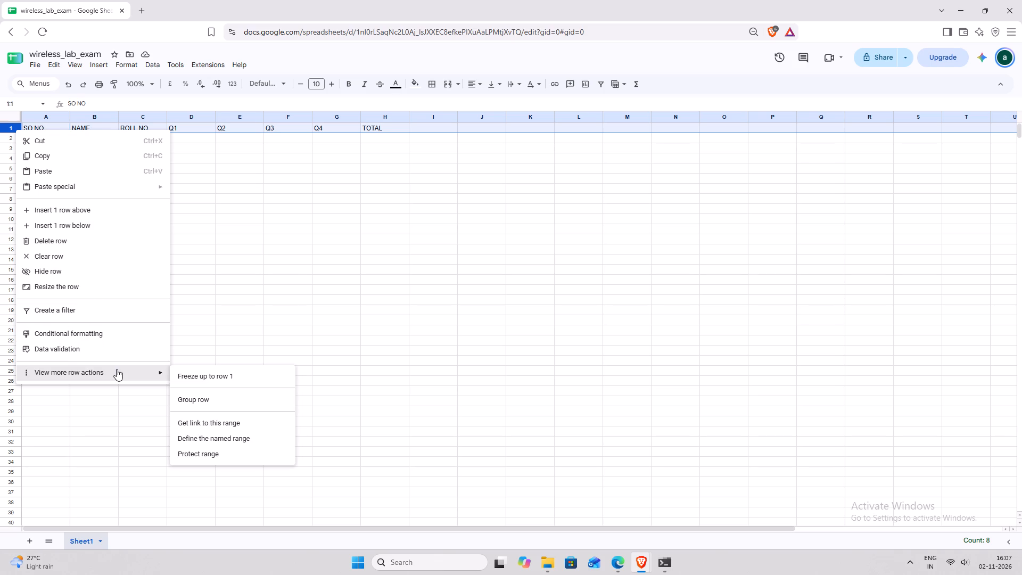
click(237, 369)
scroll(164, 249, up, 5)
scroll(158, 231, down, 6)
scroll(164, 200, up, 8)
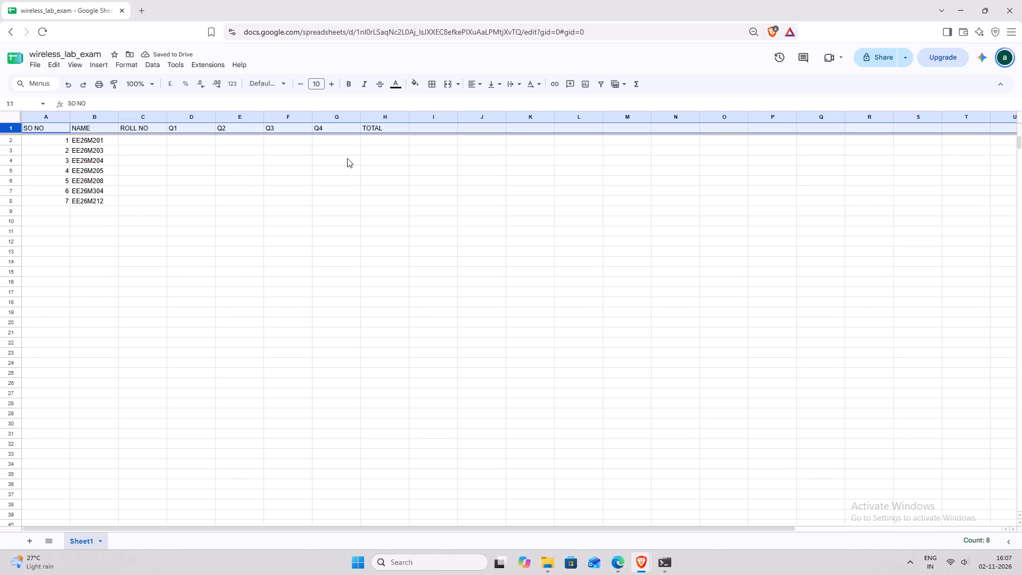
Centre-align the contents of every cell in the sheet horizontally.
click(15, 119)
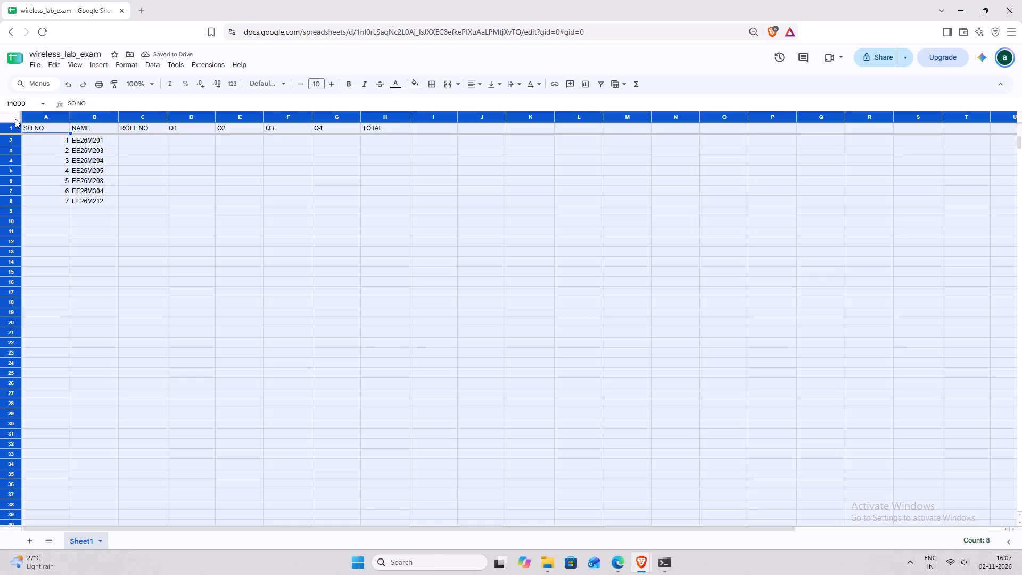
click(471, 89)
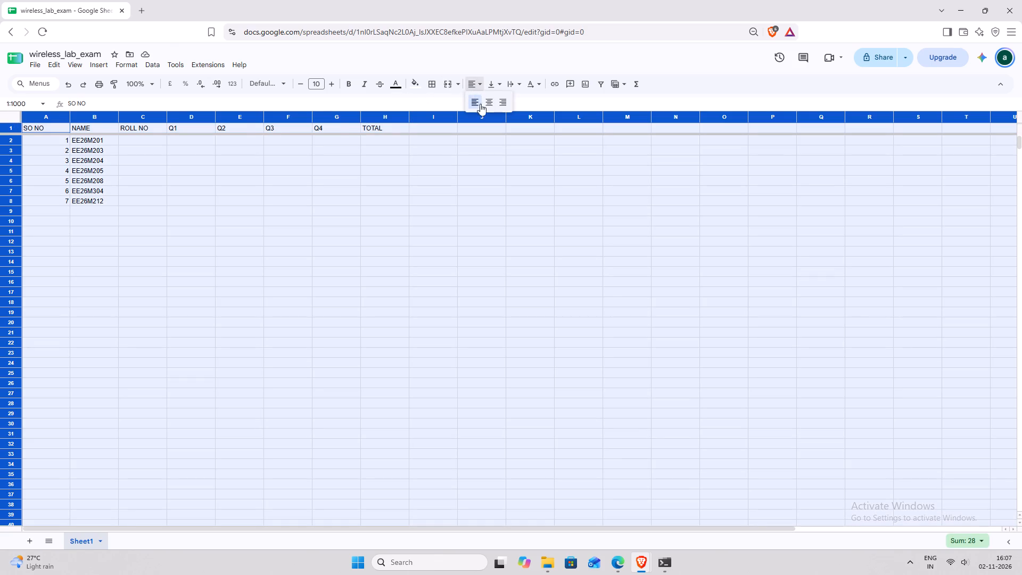
click(489, 104)
click(364, 169)
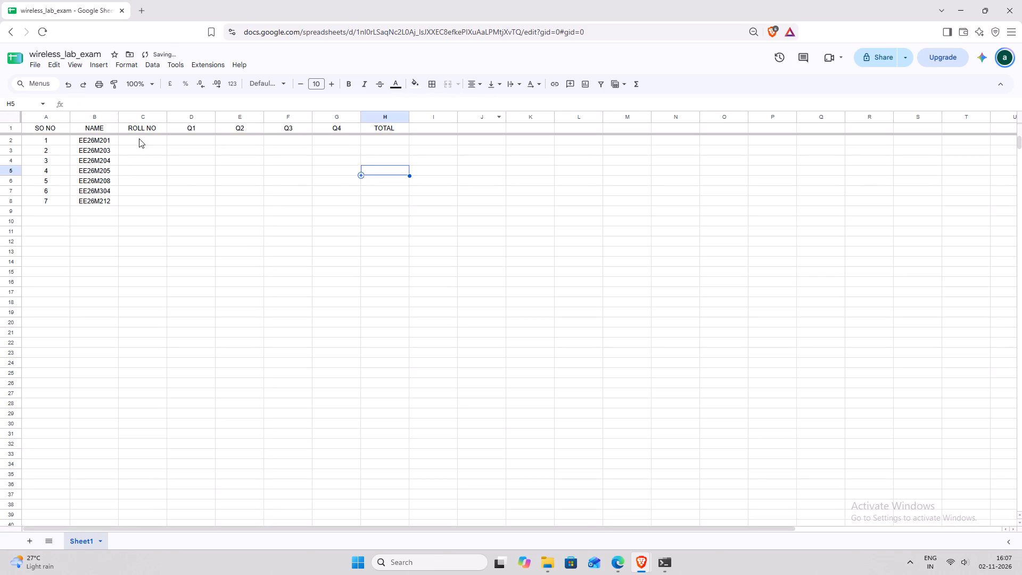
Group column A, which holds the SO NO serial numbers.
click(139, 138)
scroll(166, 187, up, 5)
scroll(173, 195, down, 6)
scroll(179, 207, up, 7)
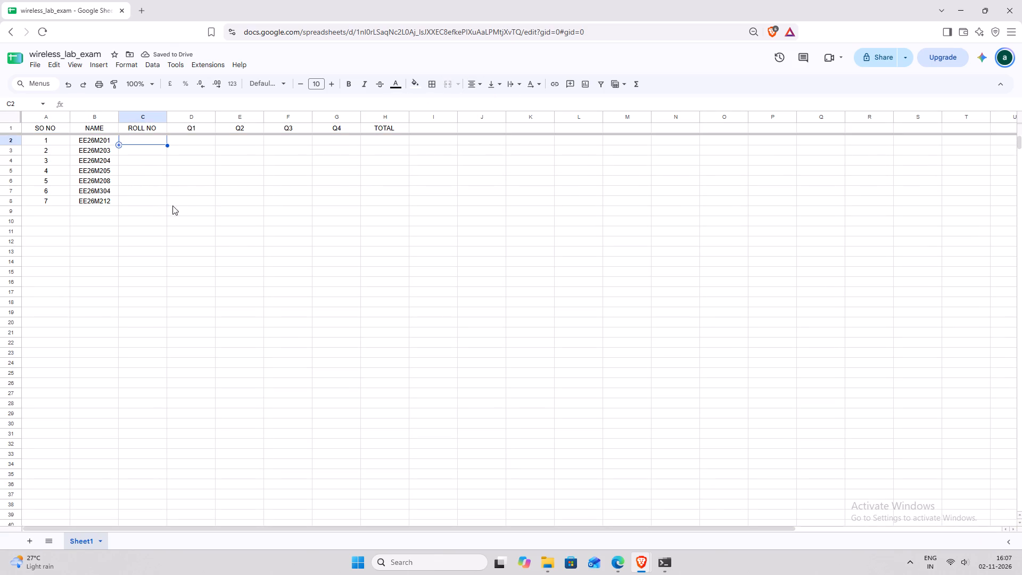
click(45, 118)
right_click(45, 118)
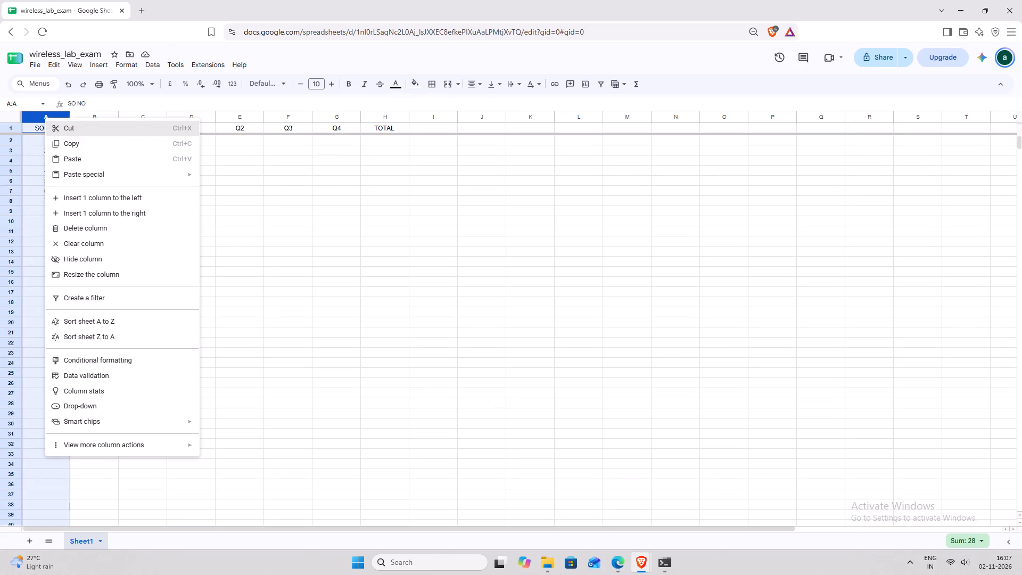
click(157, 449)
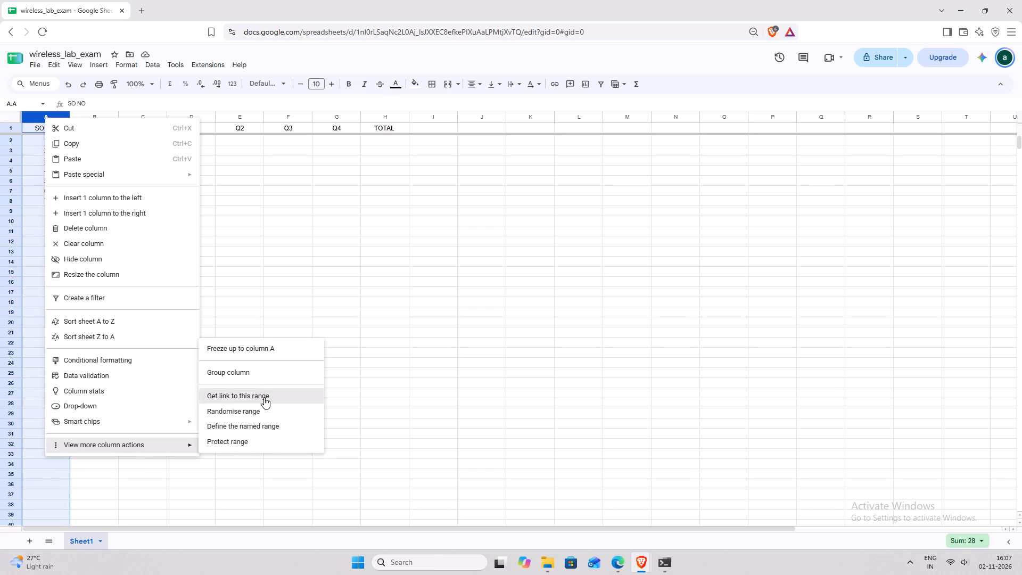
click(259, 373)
Check how the header row and grouped column A behave when moving down and across the sheet.
scroll(205, 286, up, 5)
scroll(119, 225, down, 4)
scroll(119, 225, up, 3)
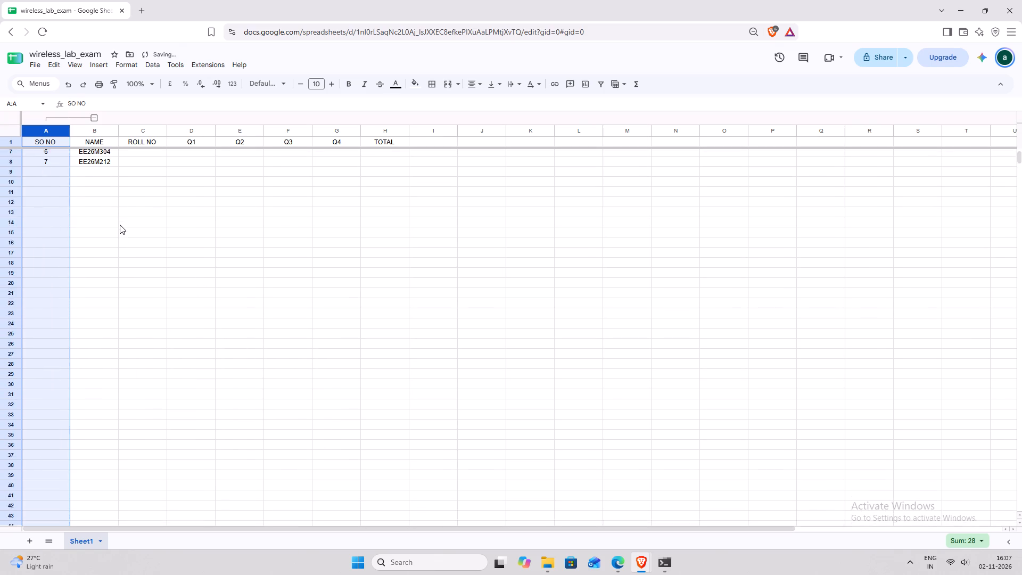
scroll(120, 225, up, 10)
scroll(151, 196, down, 5)
scroll(155, 198, up, 6)
scroll(155, 198, down, 5)
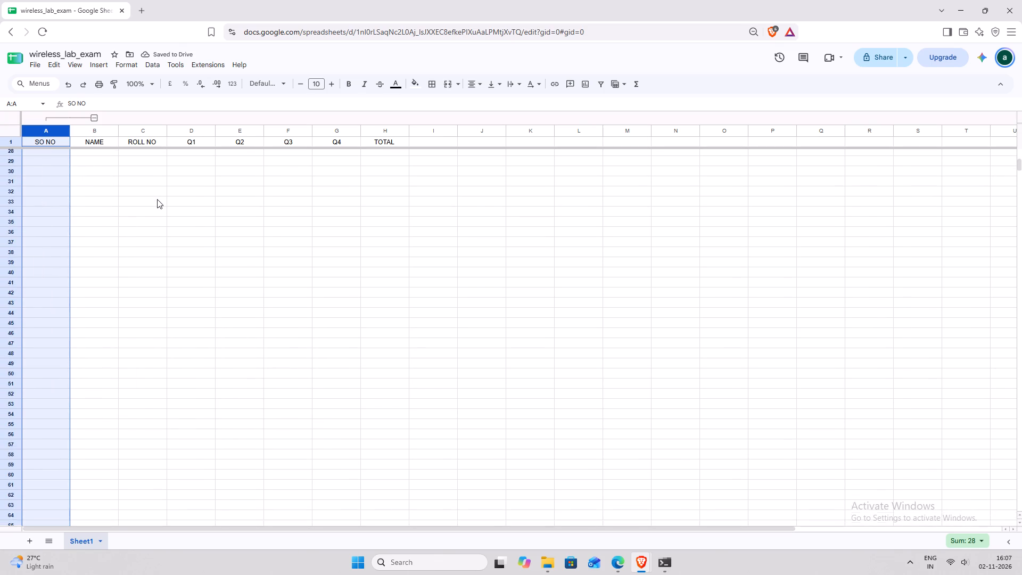
scroll(157, 199, up, 9)
scroll(223, 162, down, 5)
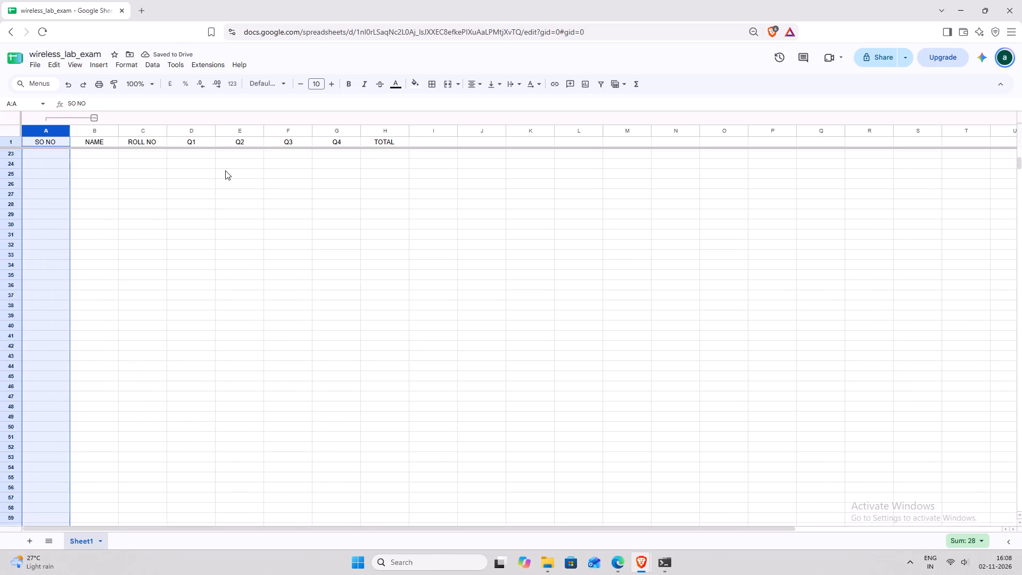
scroll(225, 170, up, 6)
click(196, 336)
scroll(238, 391, up, 3)
scroll(234, 390, down, 4)
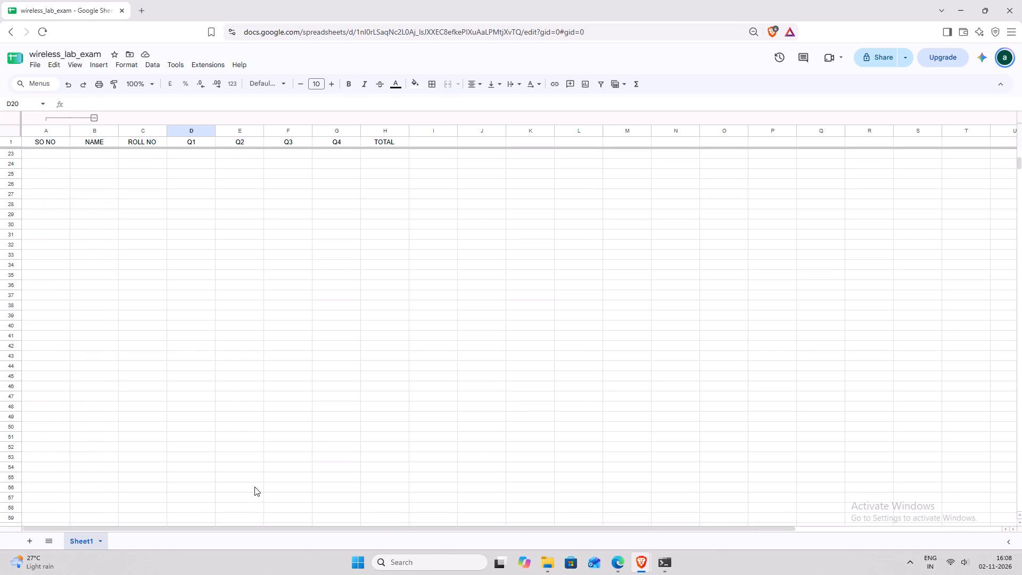
scroll(251, 485, up, 7)
drag(299, 527, 344, 524)
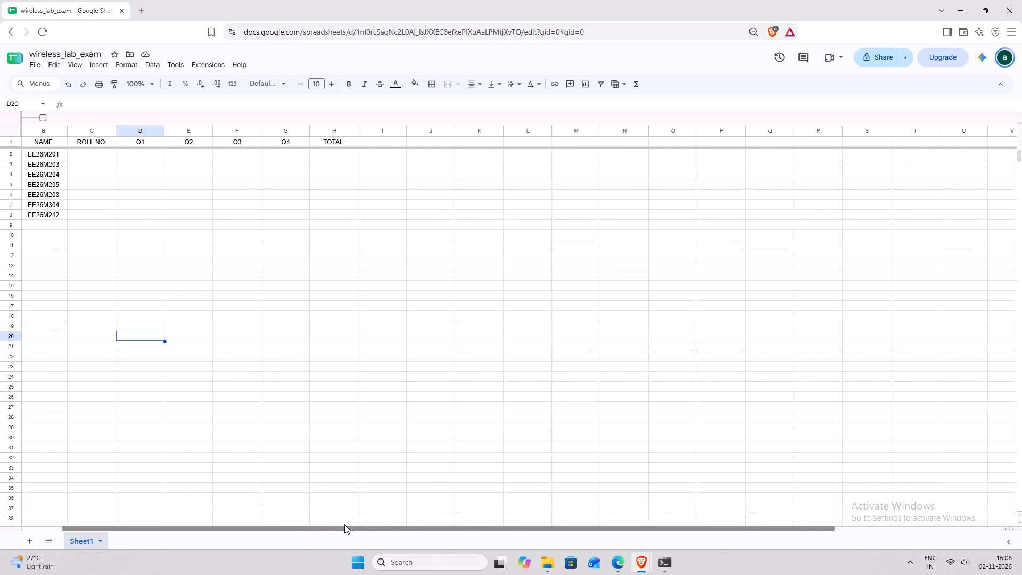
drag(344, 524, 0, 490)
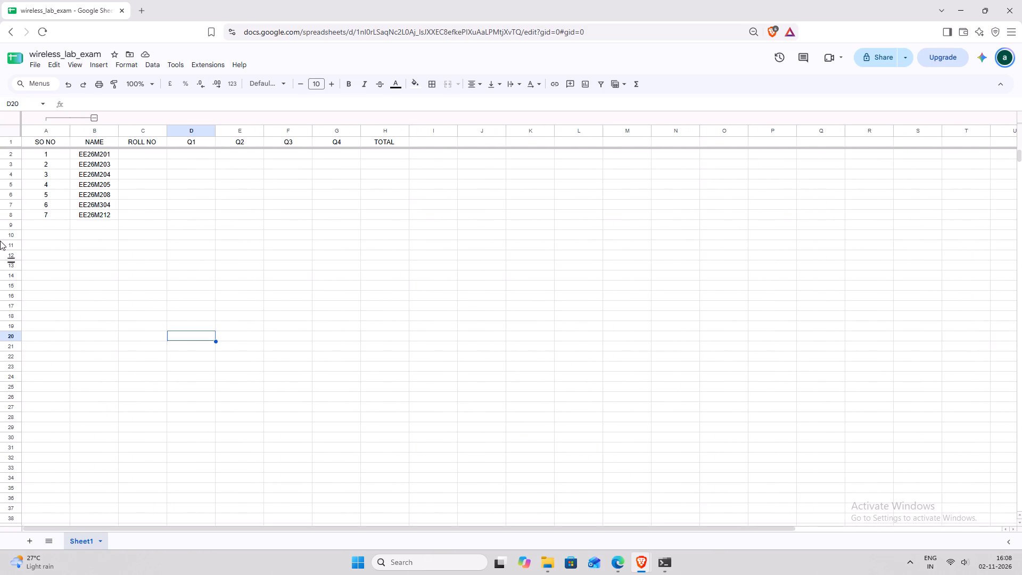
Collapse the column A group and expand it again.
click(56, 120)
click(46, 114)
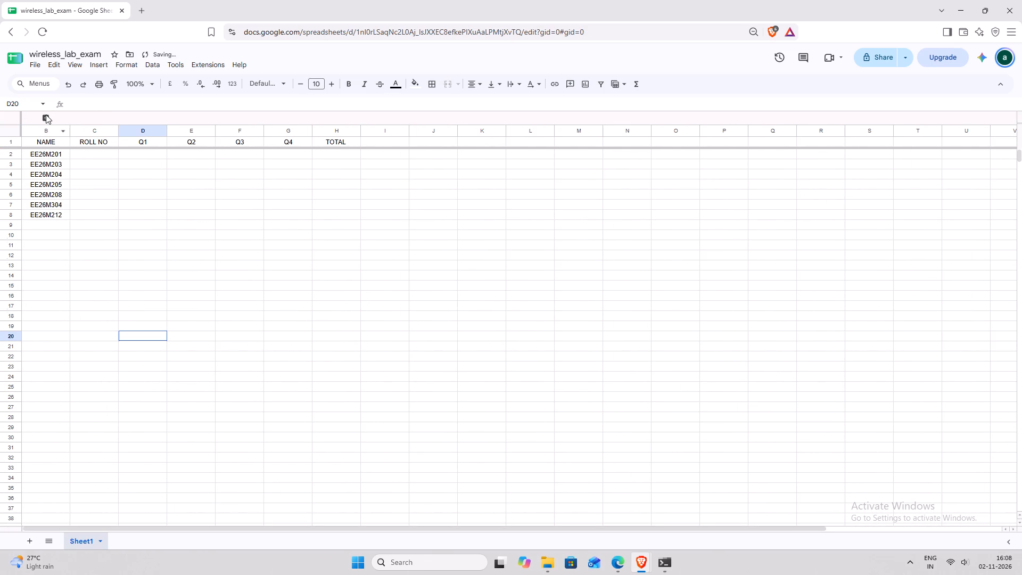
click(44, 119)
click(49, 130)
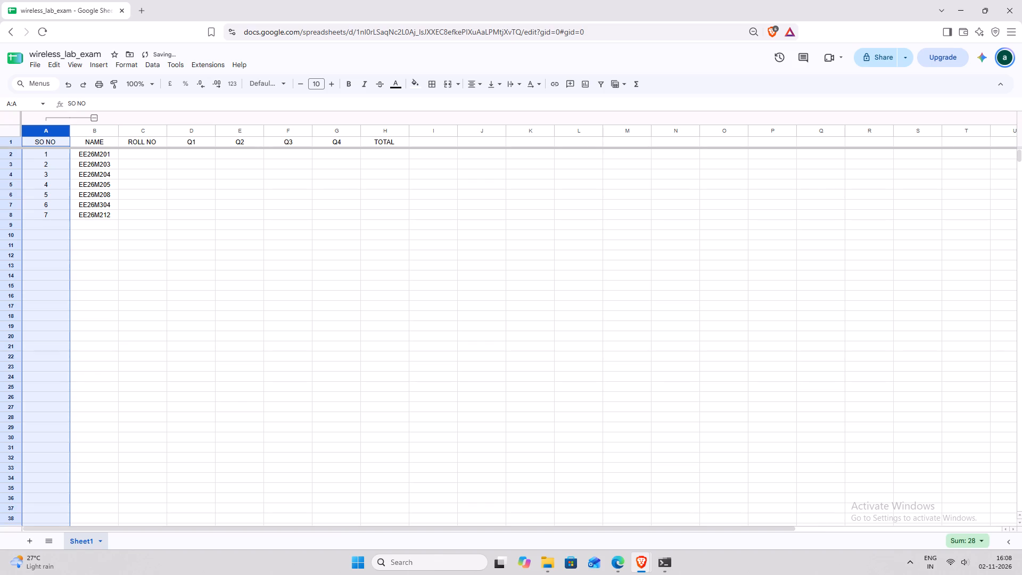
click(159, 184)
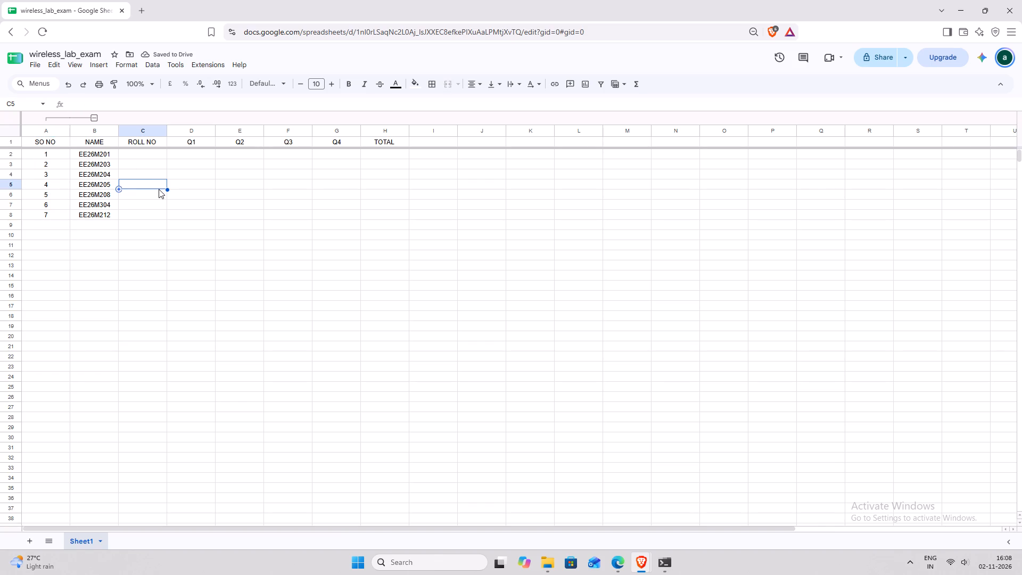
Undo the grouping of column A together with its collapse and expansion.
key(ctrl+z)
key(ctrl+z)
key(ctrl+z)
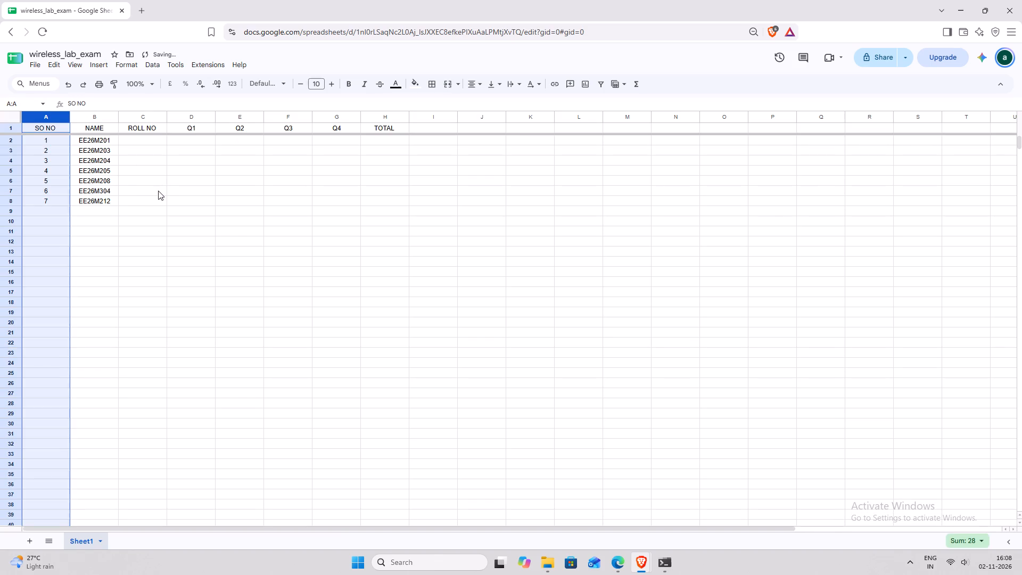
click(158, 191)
Freeze the sheet up to column A so the SO NO column stays fixed.
click(44, 116)
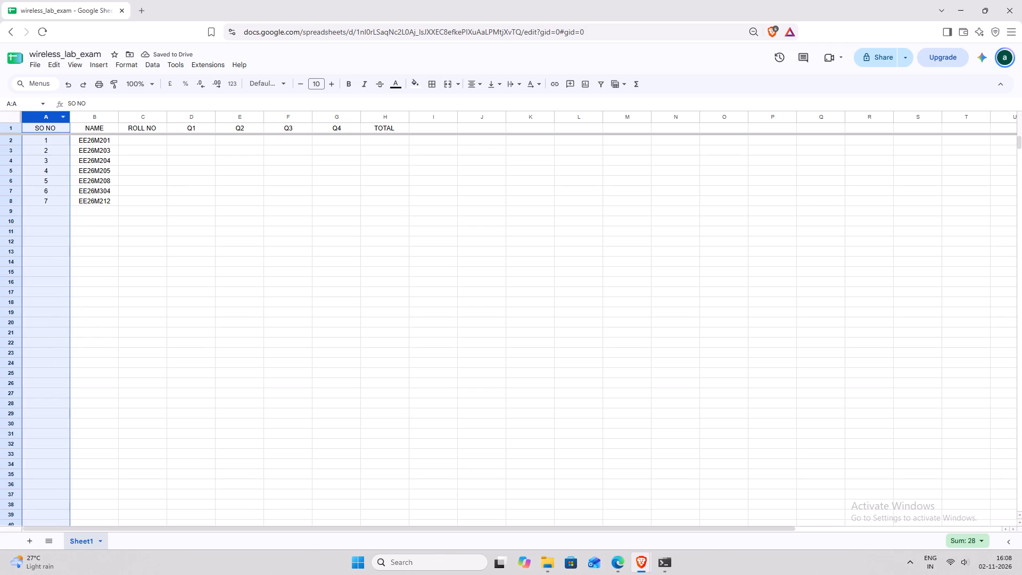
right_click(47, 117)
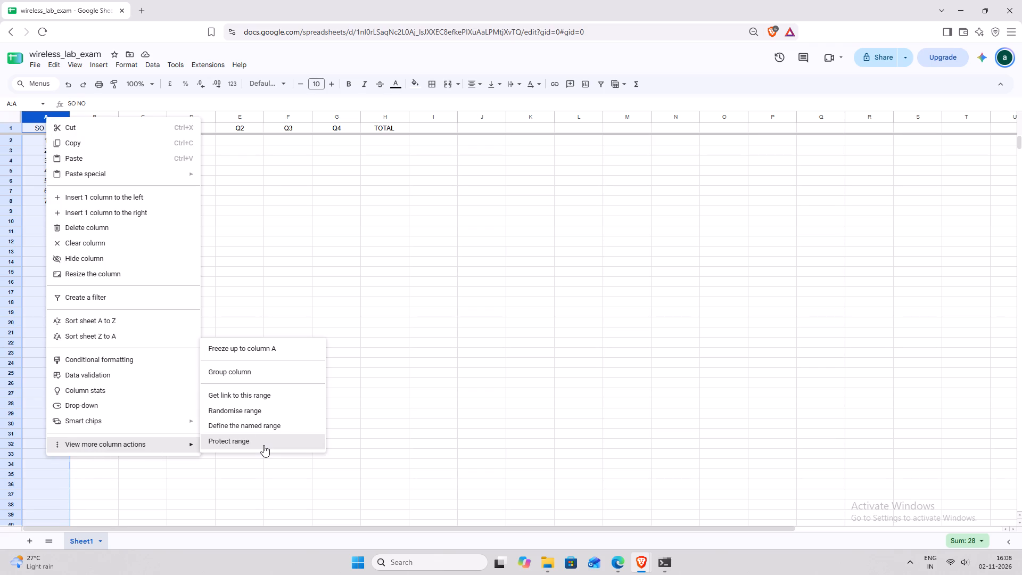
Freeze the sheet up to column A so the SO NO column stays fixed.
click(257, 352)
click(203, 367)
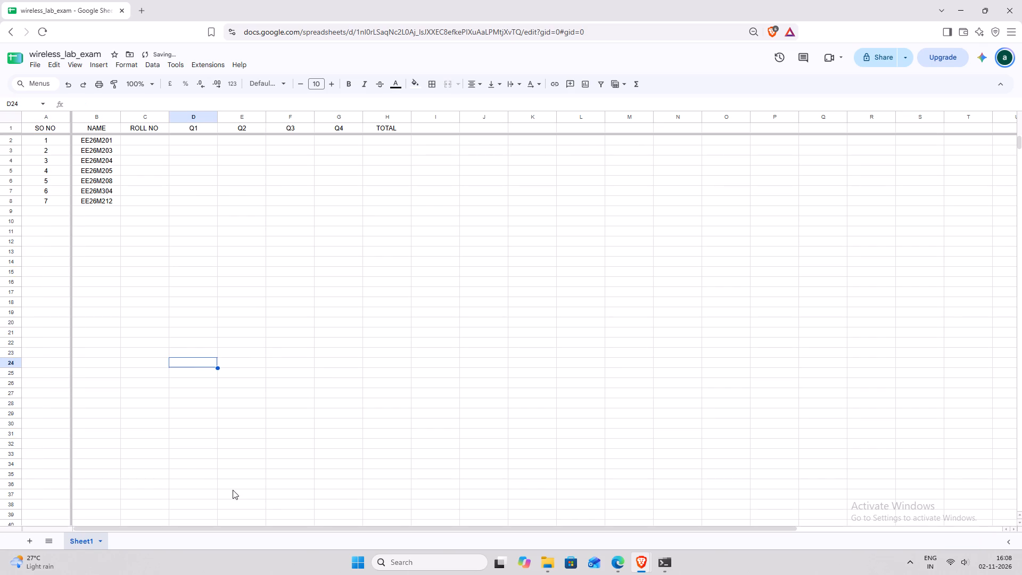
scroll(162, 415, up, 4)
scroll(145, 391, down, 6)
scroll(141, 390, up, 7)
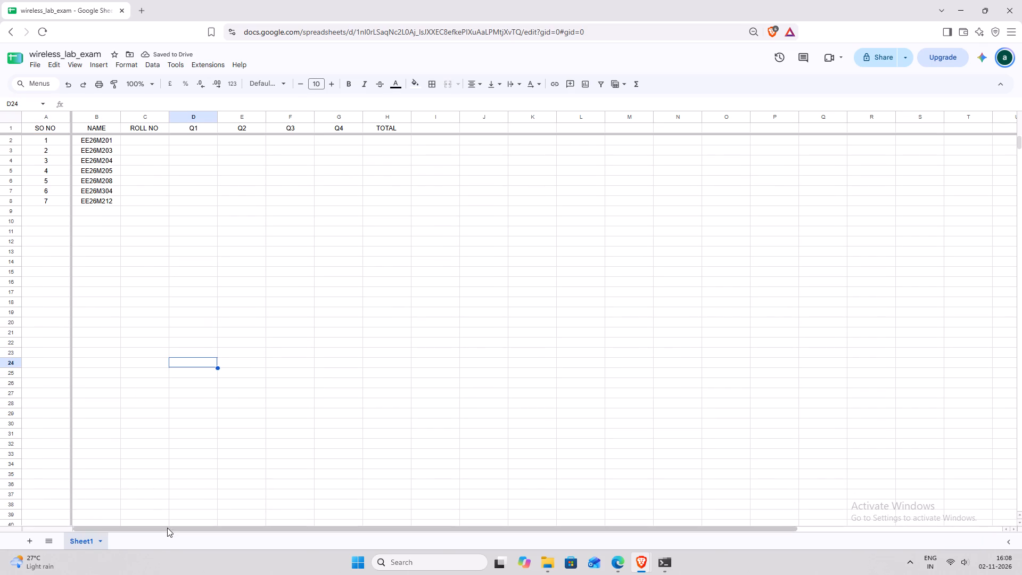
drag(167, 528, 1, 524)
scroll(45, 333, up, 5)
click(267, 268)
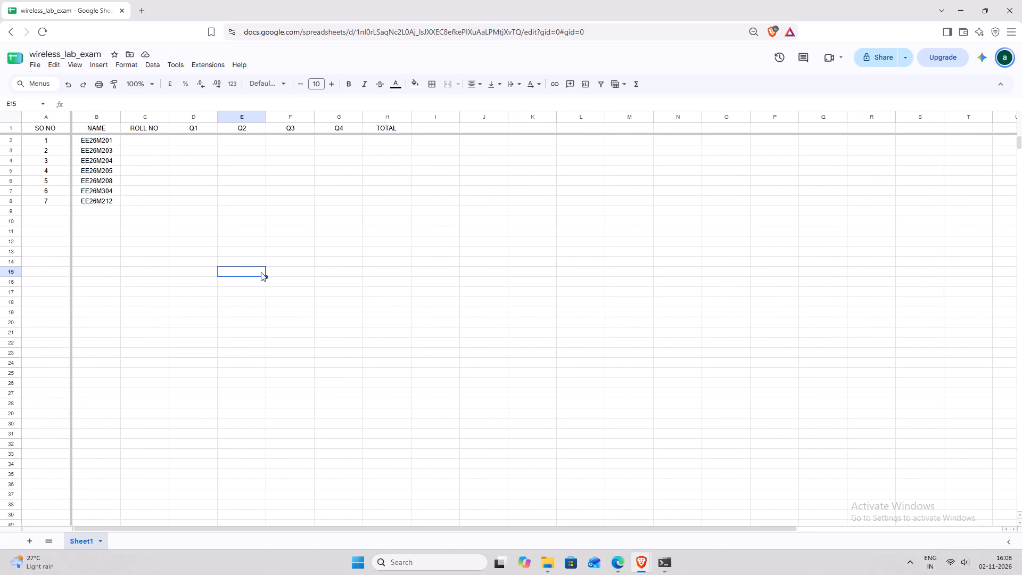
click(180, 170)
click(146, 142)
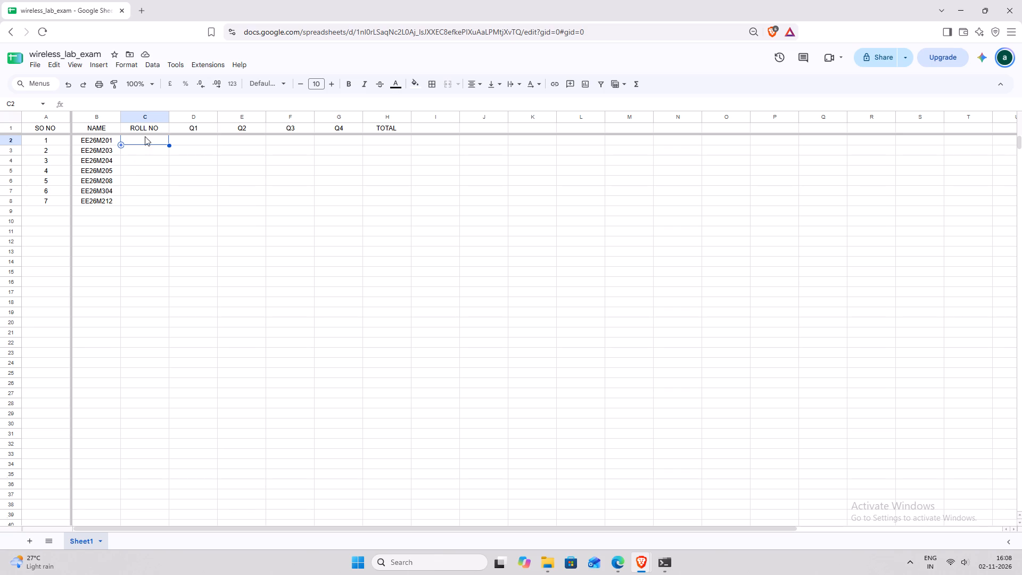
Swap the headers of columns B and C so that B1 reads ROLL NO and C1 reads NAME.
double_click(98, 129)
double_click(98, 129)
key(ctrl+x)
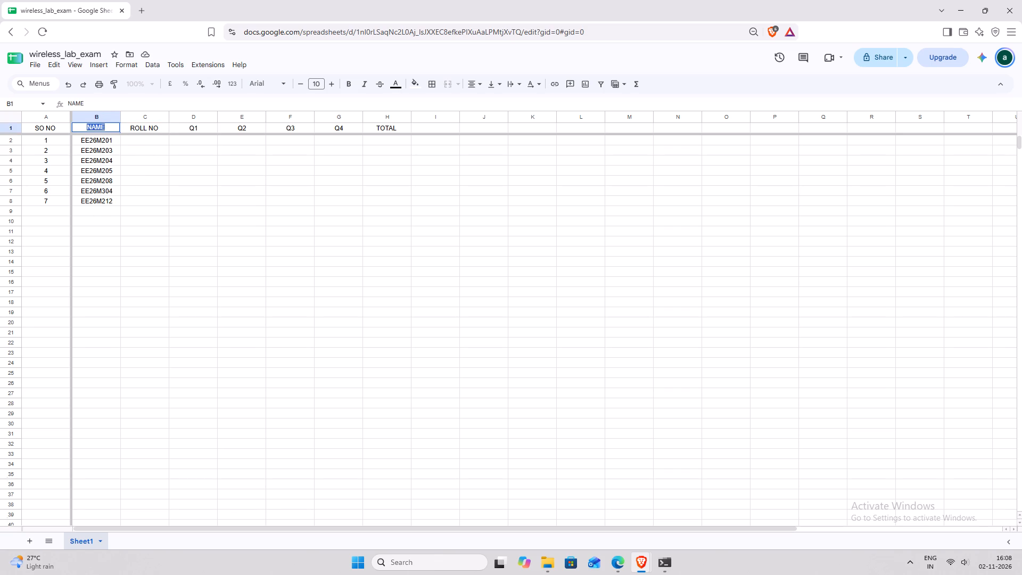
triple_click(141, 126)
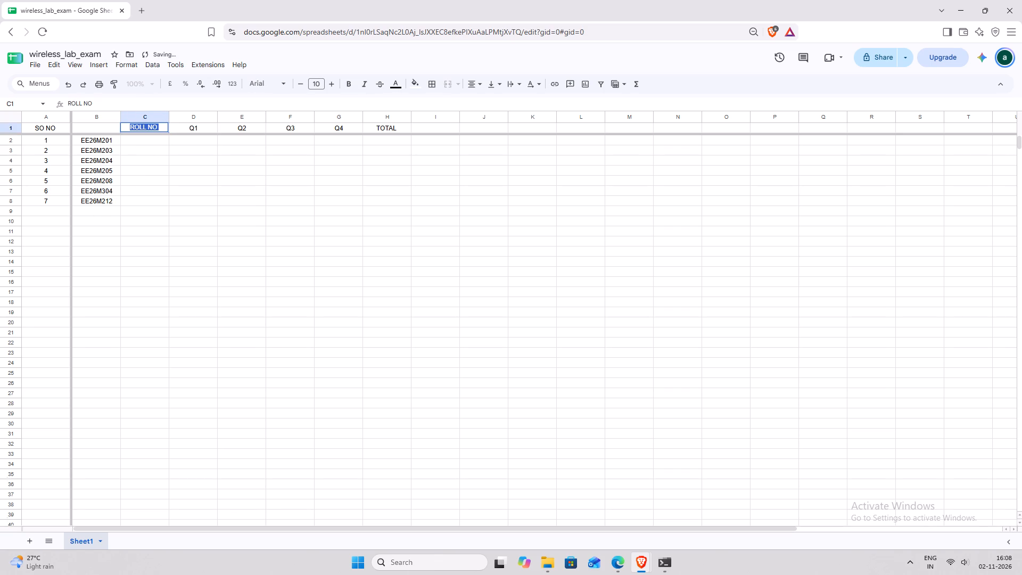
click(152, 146)
key(ctrl+v)
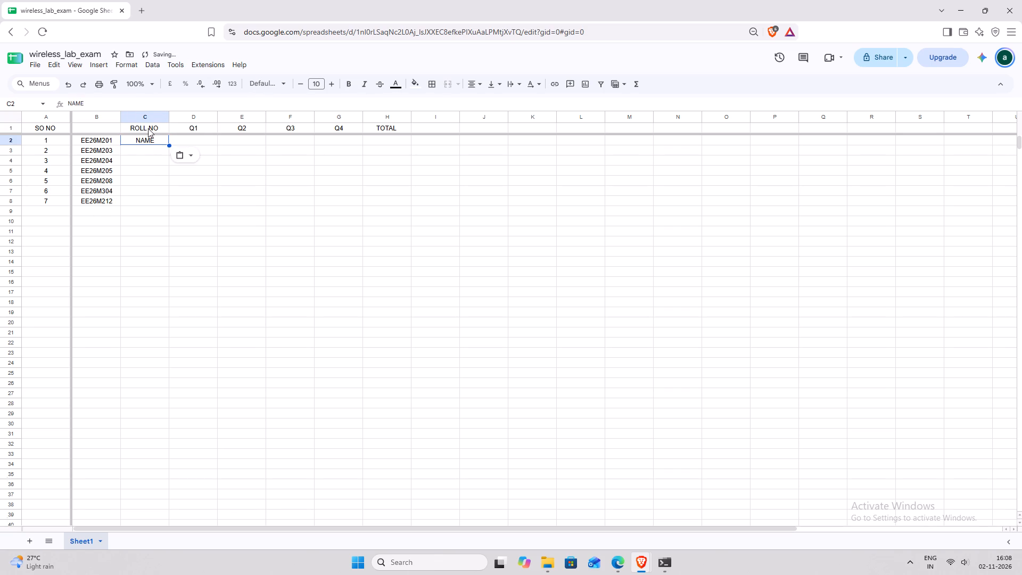
triple_click(148, 128)
key(ctrl+x)
double_click(102, 128)
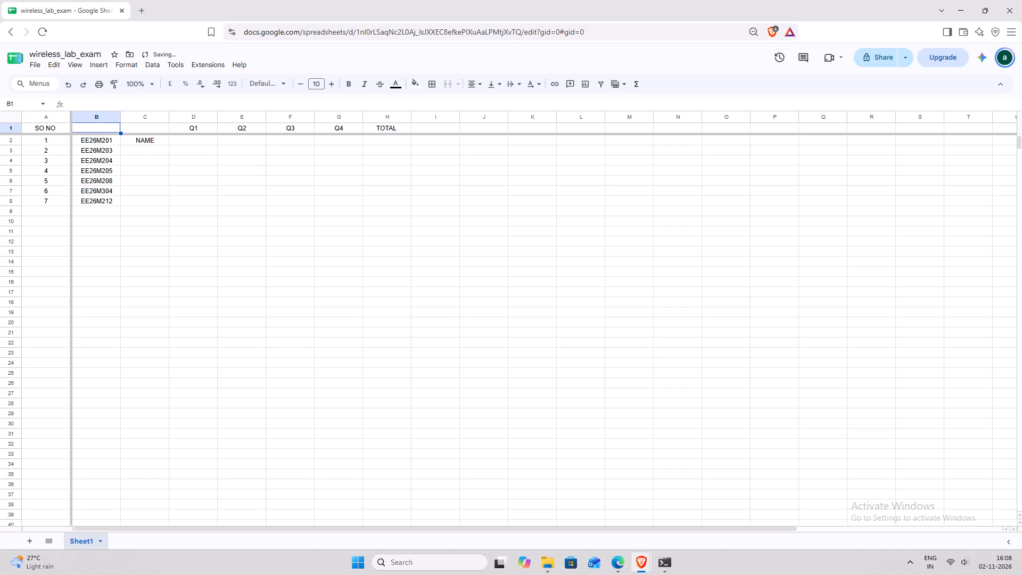
key(ctrl+v)
triple_click(154, 139)
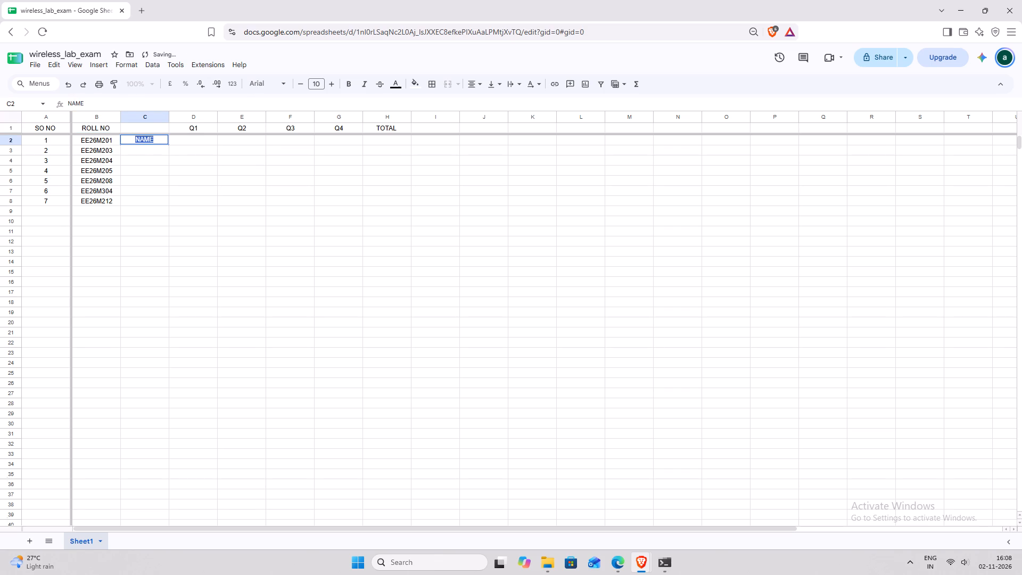
key(ctrl+x)
triple_click(152, 127)
key(ctrl+v)
click(154, 150)
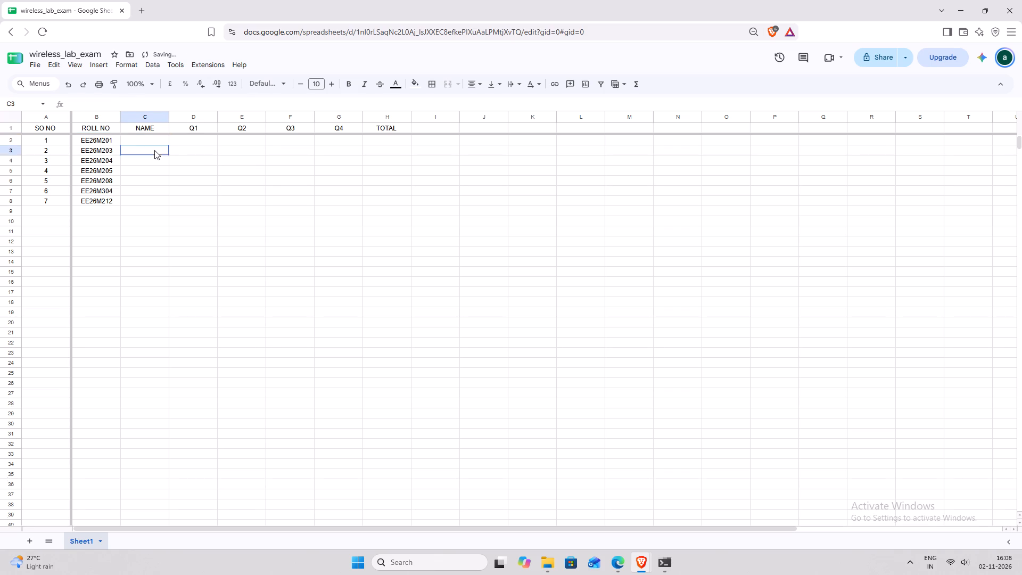
click(146, 137)
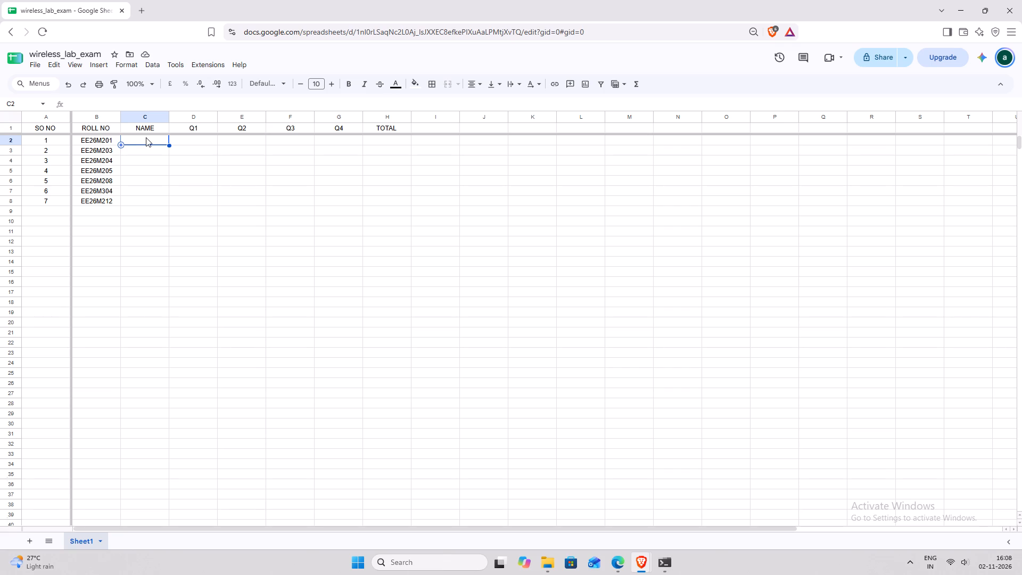
Enter the first student's name in cell C2, under the NAME header.
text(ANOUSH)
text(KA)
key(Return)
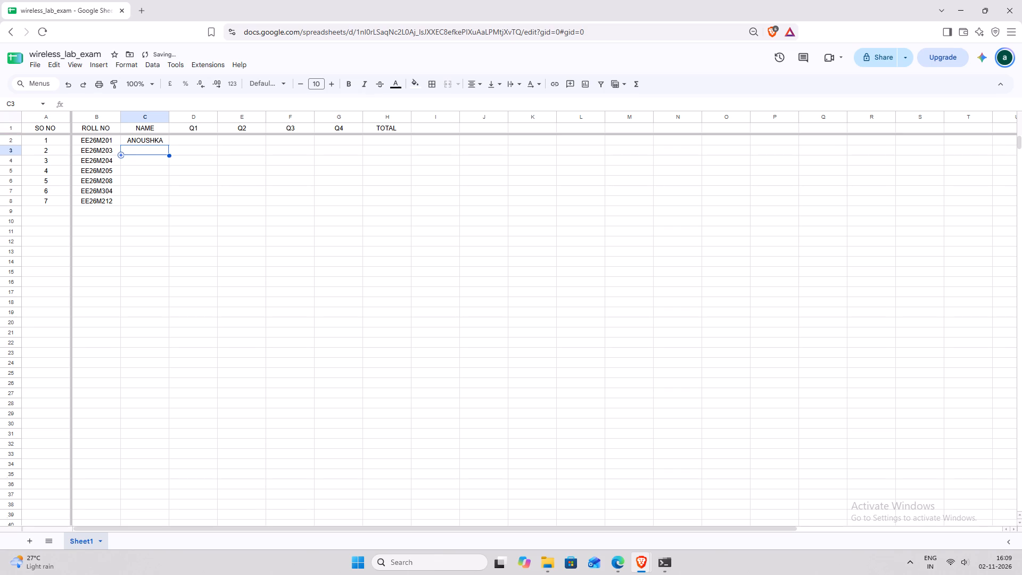
Enter the names of the second, third and fourth students in cells C3 to C5.
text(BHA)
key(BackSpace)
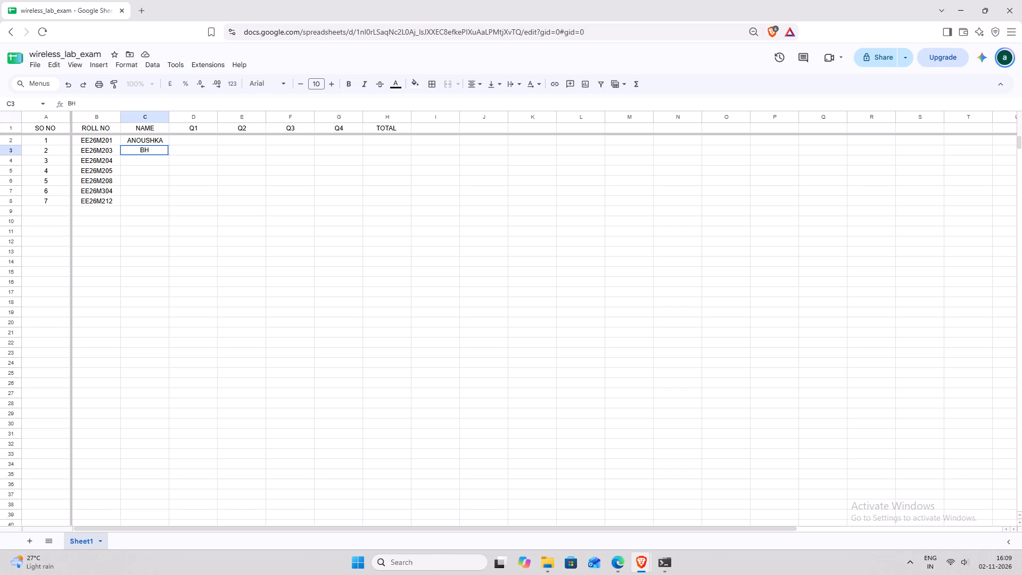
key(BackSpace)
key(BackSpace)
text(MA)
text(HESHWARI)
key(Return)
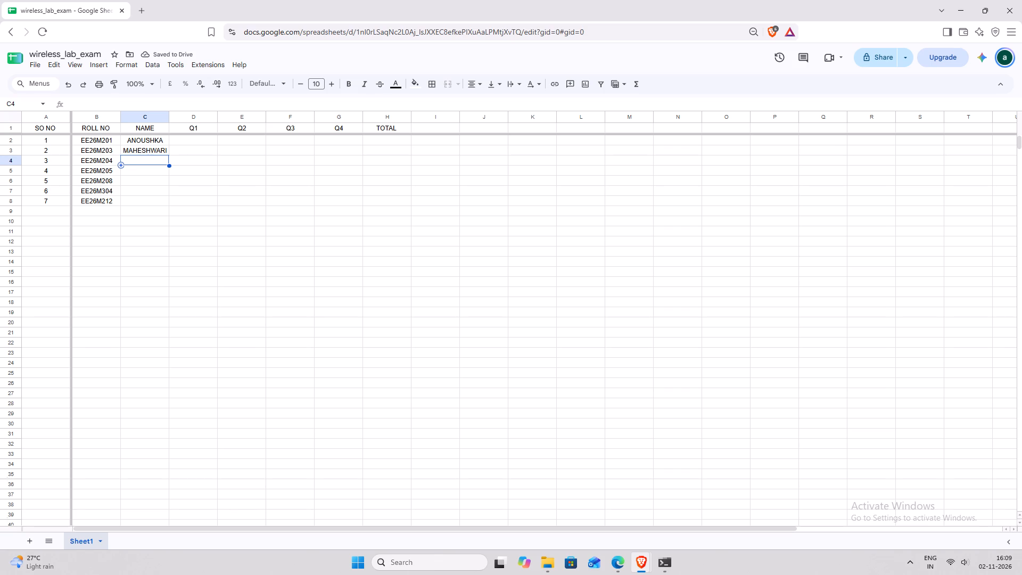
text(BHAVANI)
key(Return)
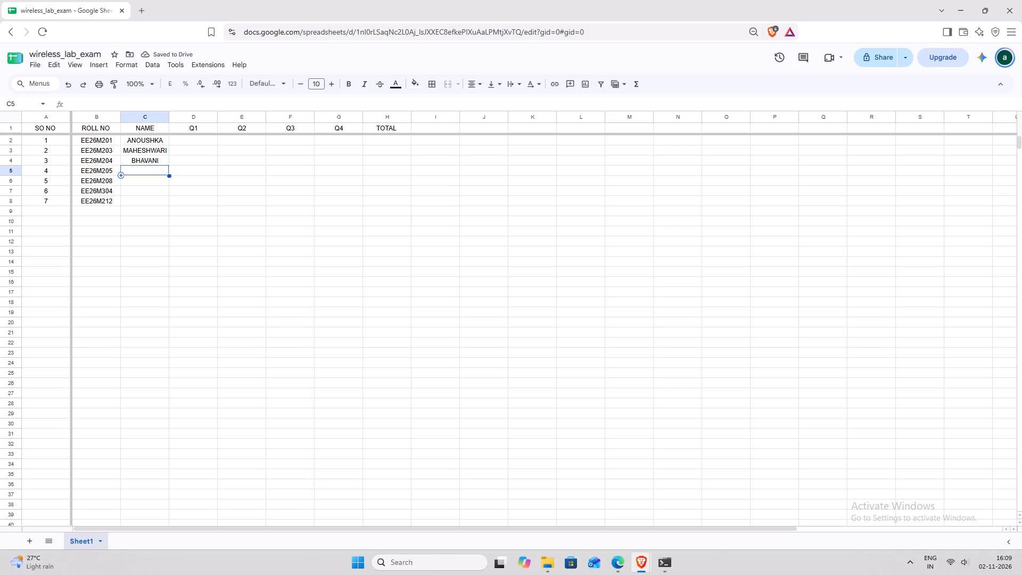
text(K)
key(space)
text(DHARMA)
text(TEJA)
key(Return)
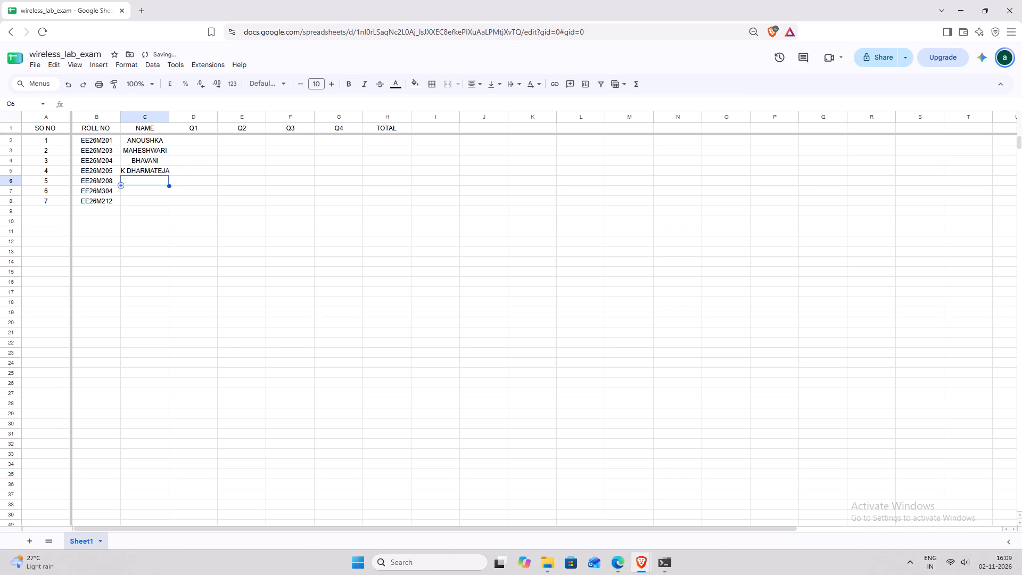
Enter the names of the fifth, sixth and seventh students in cells C6 to C8.
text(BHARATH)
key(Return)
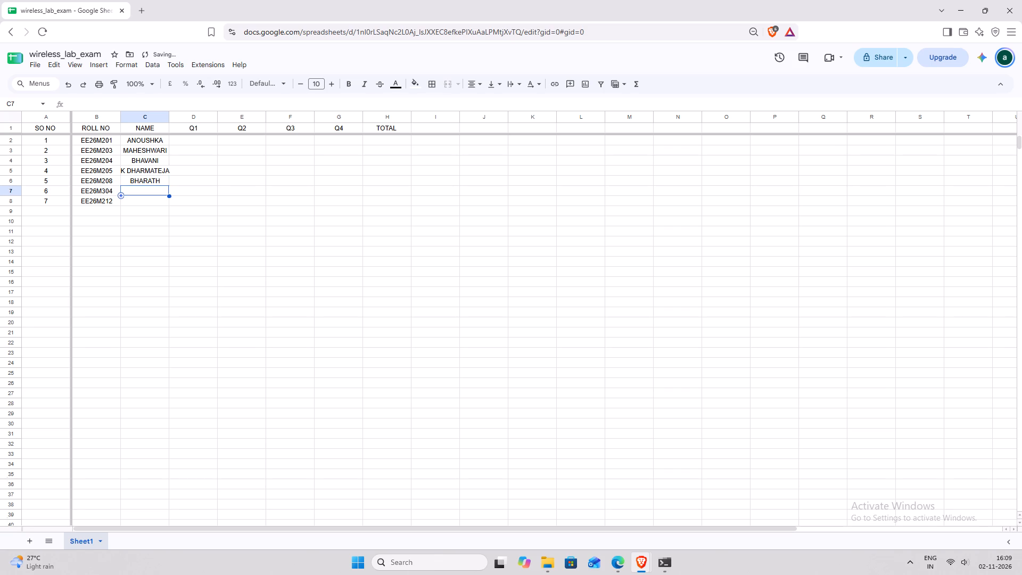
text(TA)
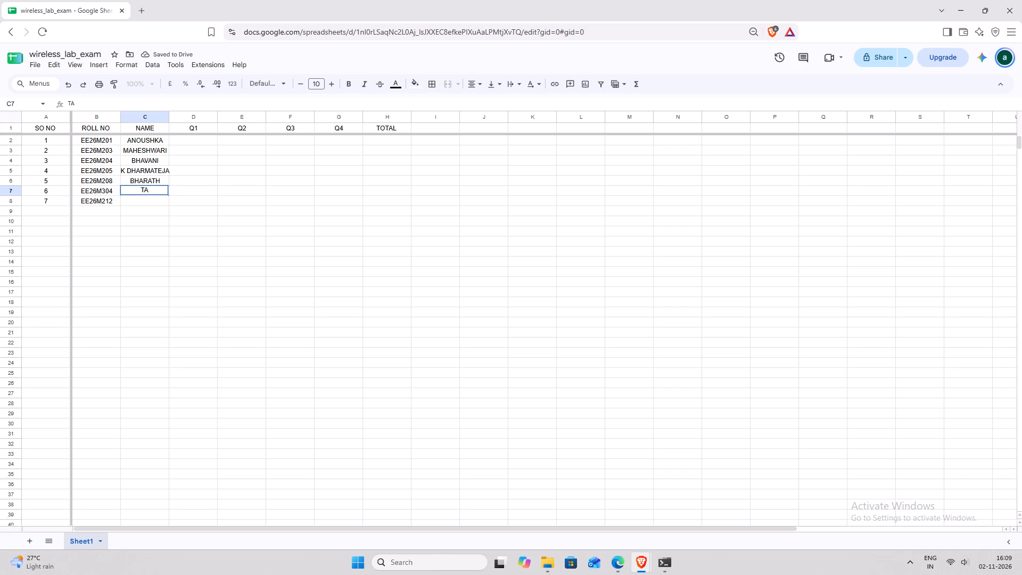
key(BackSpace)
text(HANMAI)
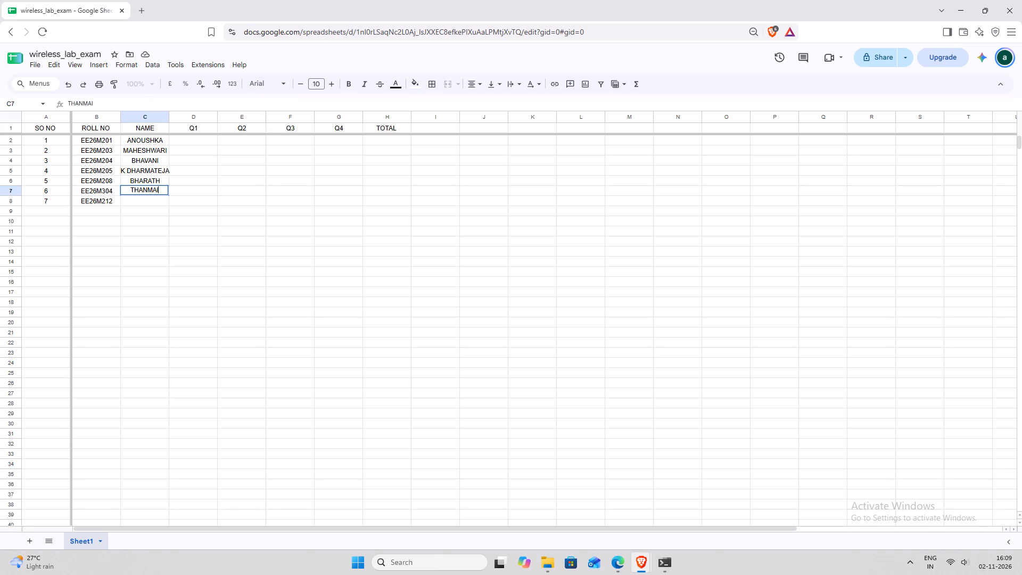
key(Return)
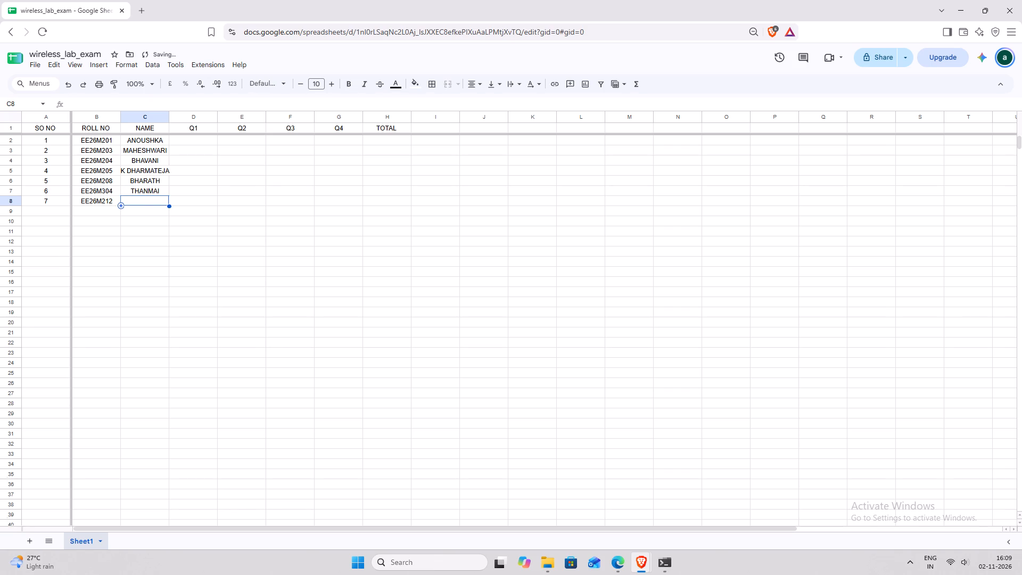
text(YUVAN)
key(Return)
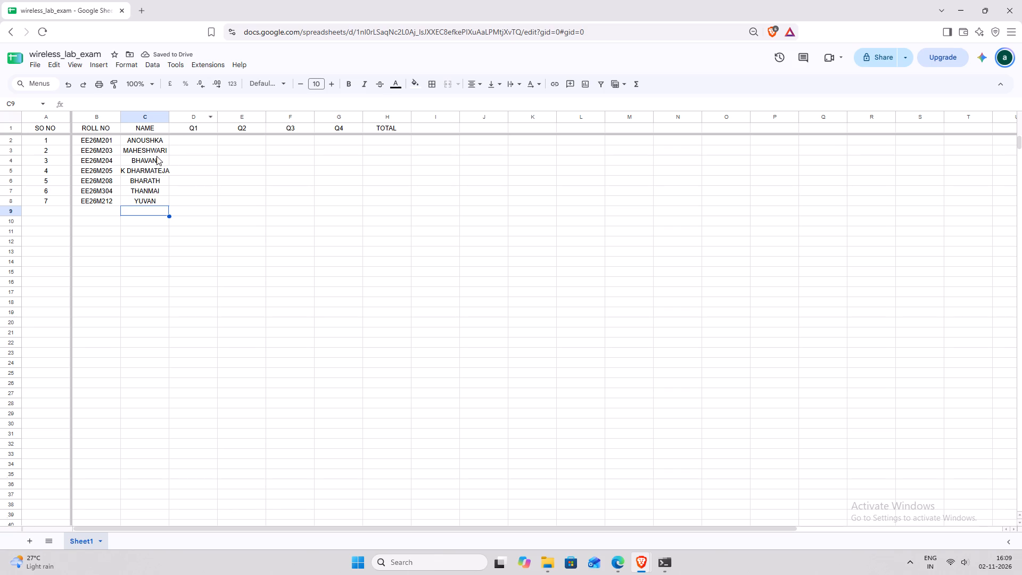
Widen the NAME column to about twice its width so the longest student name fits.
drag(169, 117, 217, 116)
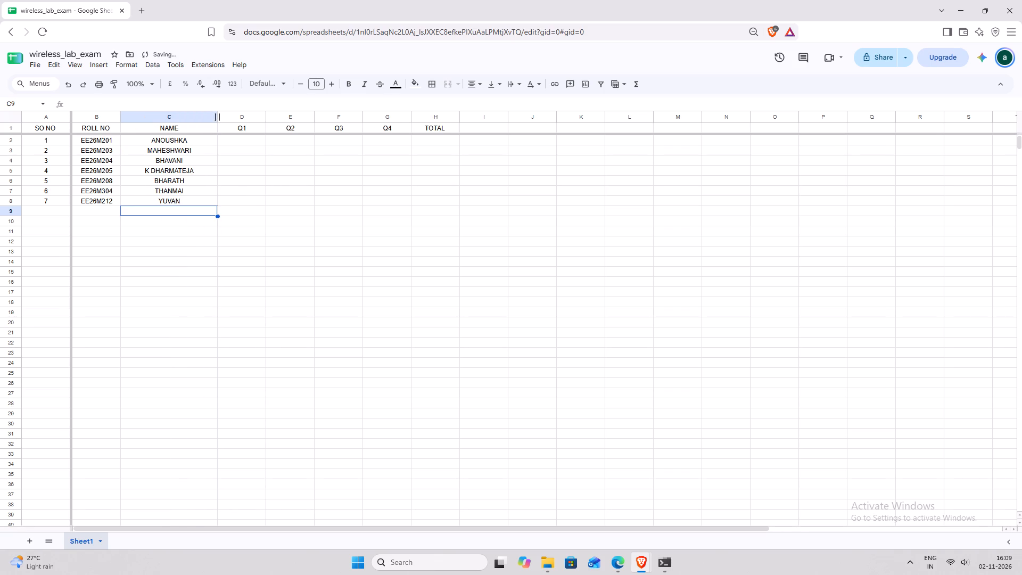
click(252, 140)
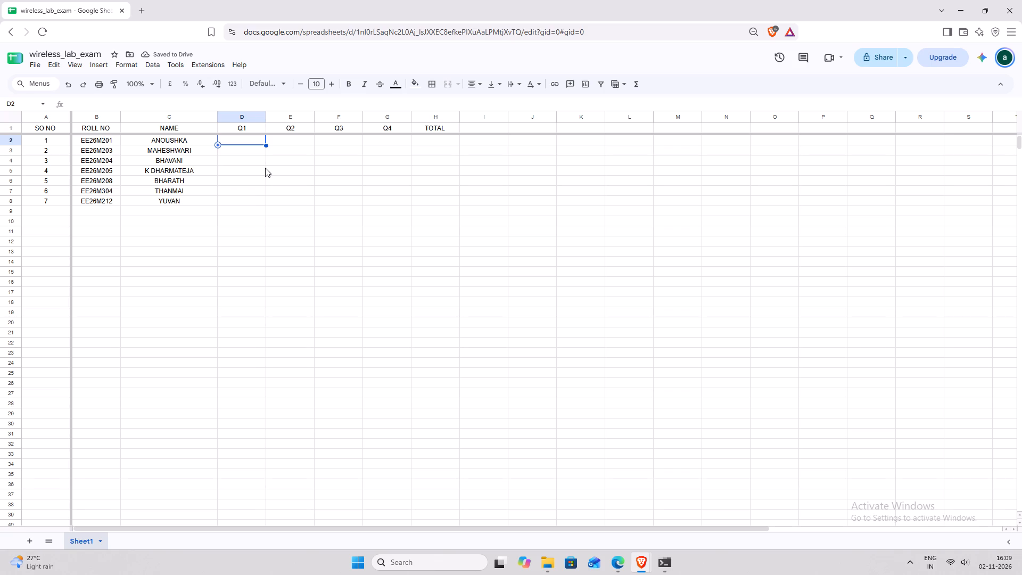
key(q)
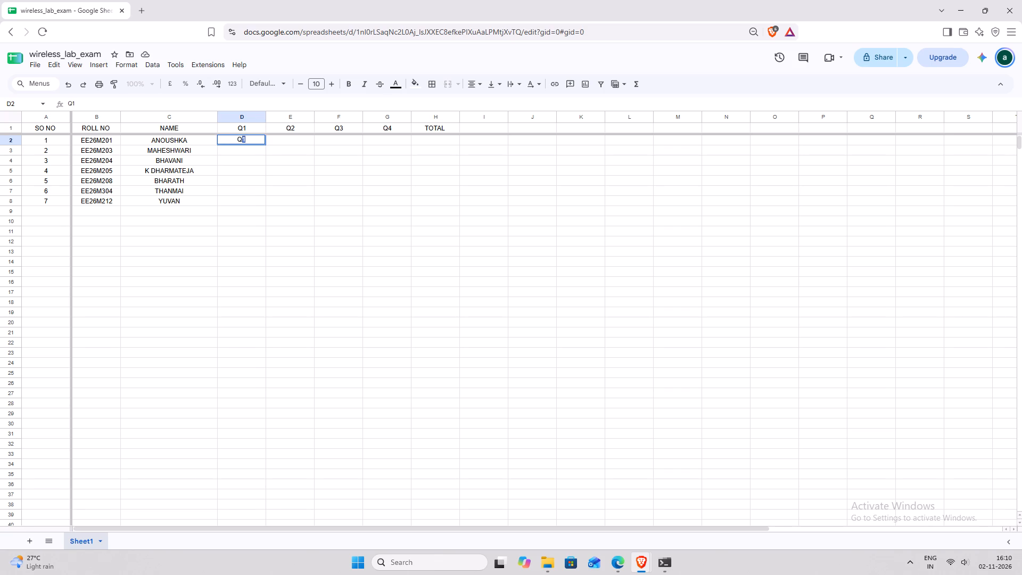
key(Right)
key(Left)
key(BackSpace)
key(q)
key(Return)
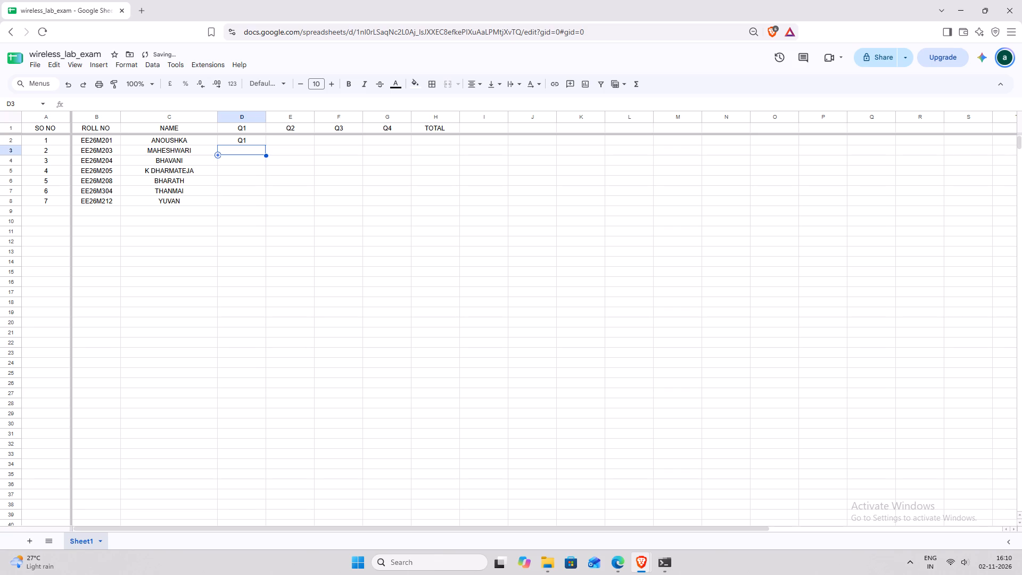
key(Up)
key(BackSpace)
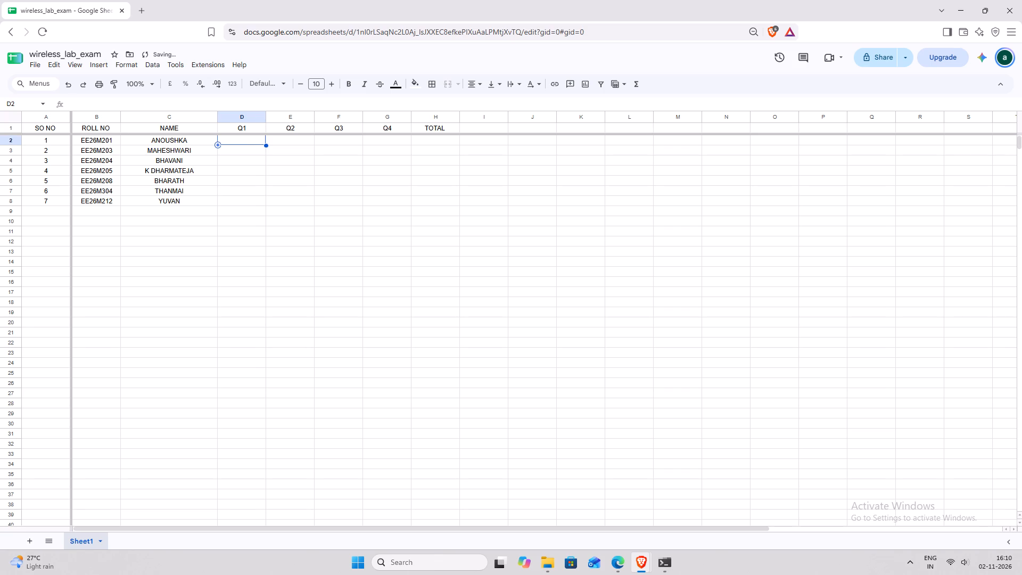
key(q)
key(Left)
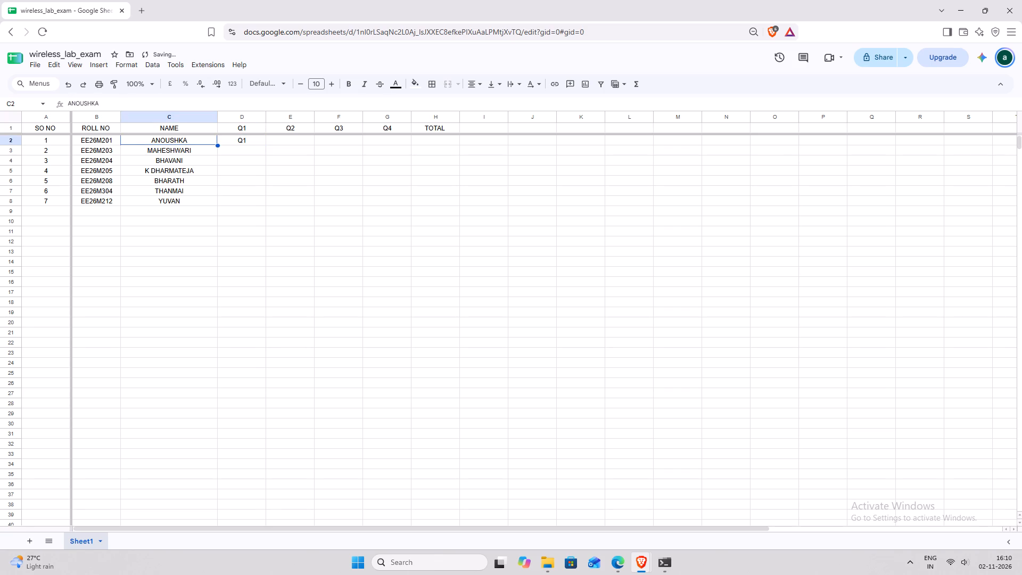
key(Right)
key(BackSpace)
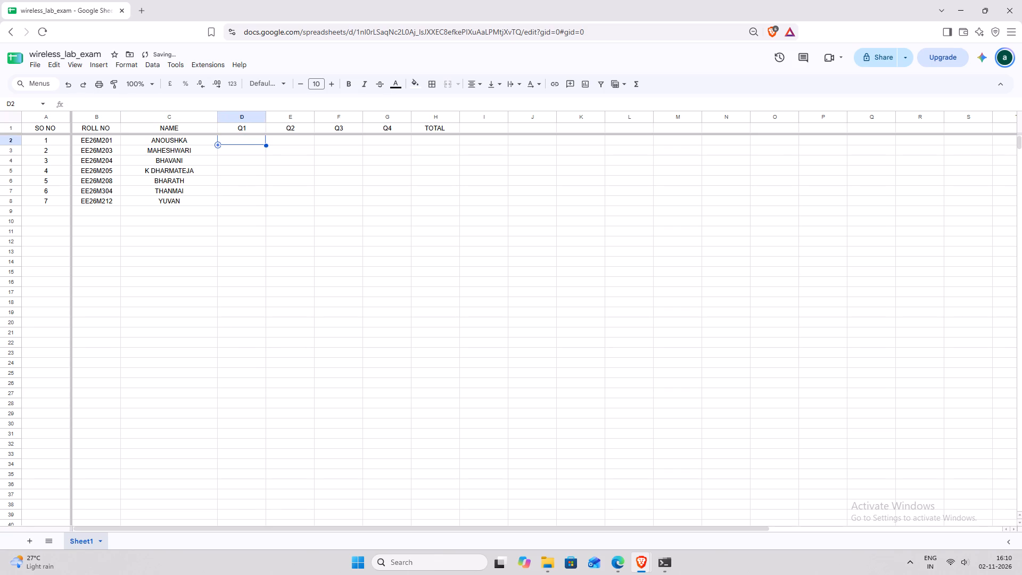
Enter a mark of 1 for all seven students in the Q1 column, cells D2 to D8.
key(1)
key(Return)
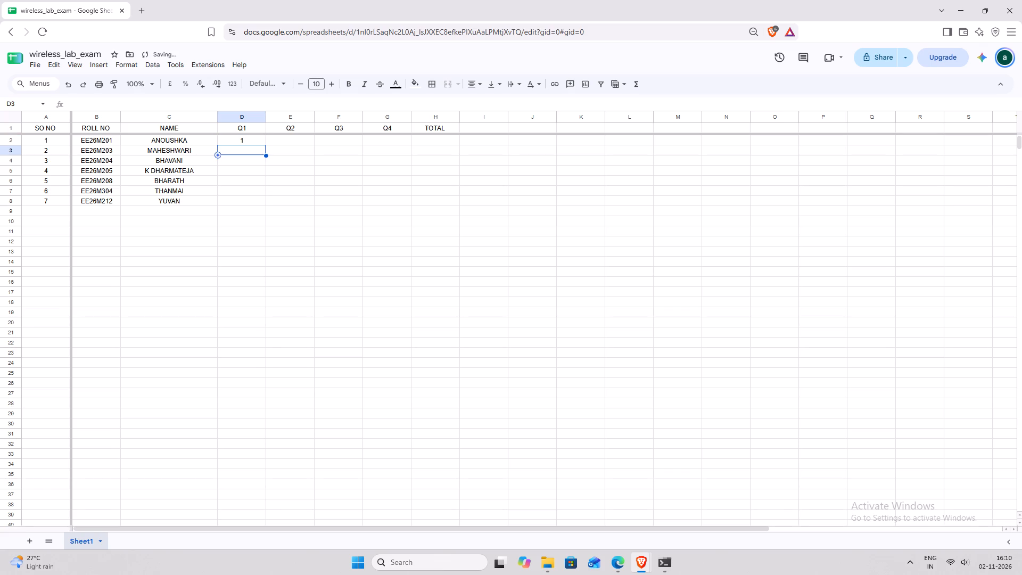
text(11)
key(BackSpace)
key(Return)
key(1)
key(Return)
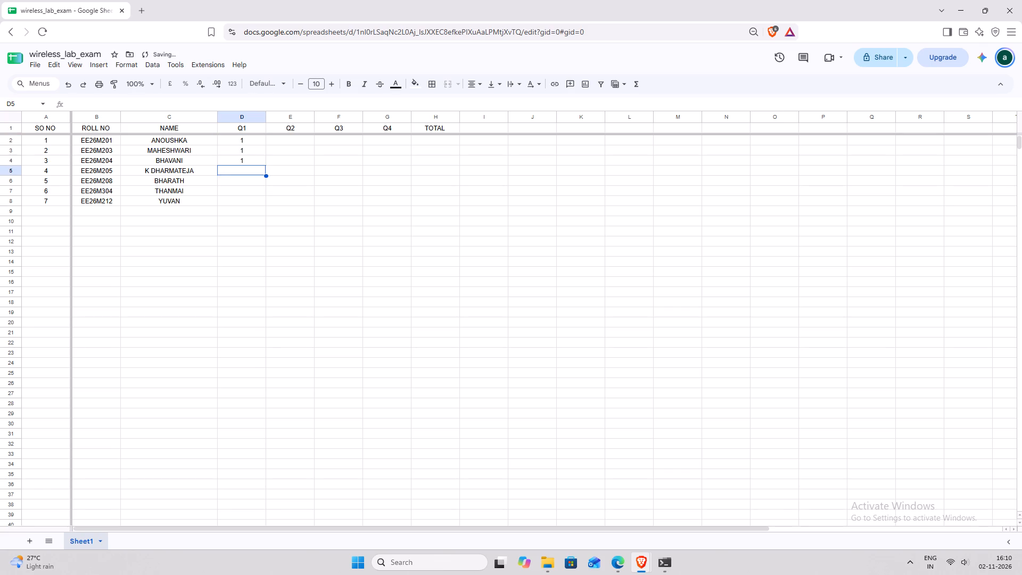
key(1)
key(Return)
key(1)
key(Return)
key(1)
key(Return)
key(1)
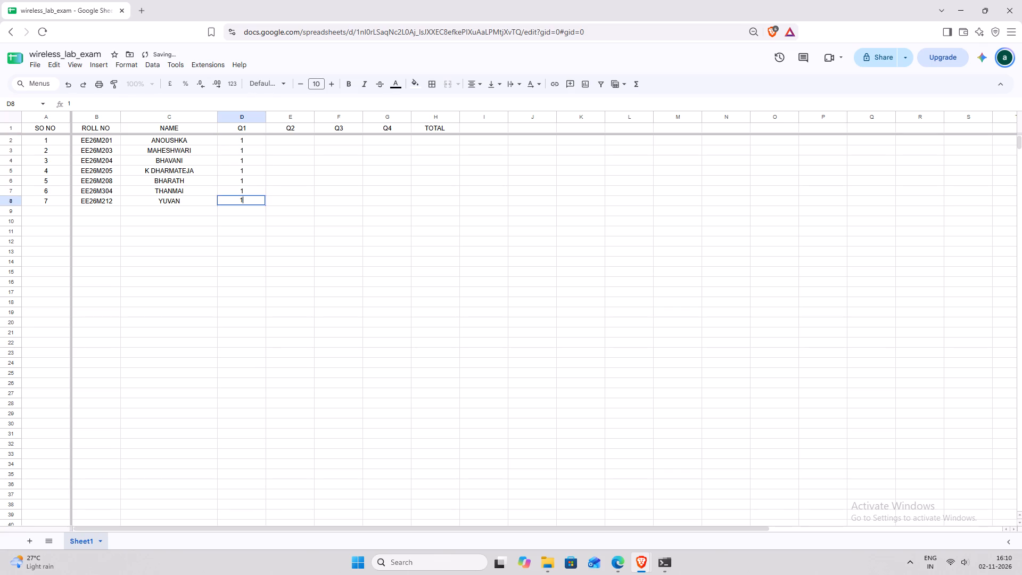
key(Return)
Enter a mark of 1 for all seven students in the Q2 column, cells E2 to E8.
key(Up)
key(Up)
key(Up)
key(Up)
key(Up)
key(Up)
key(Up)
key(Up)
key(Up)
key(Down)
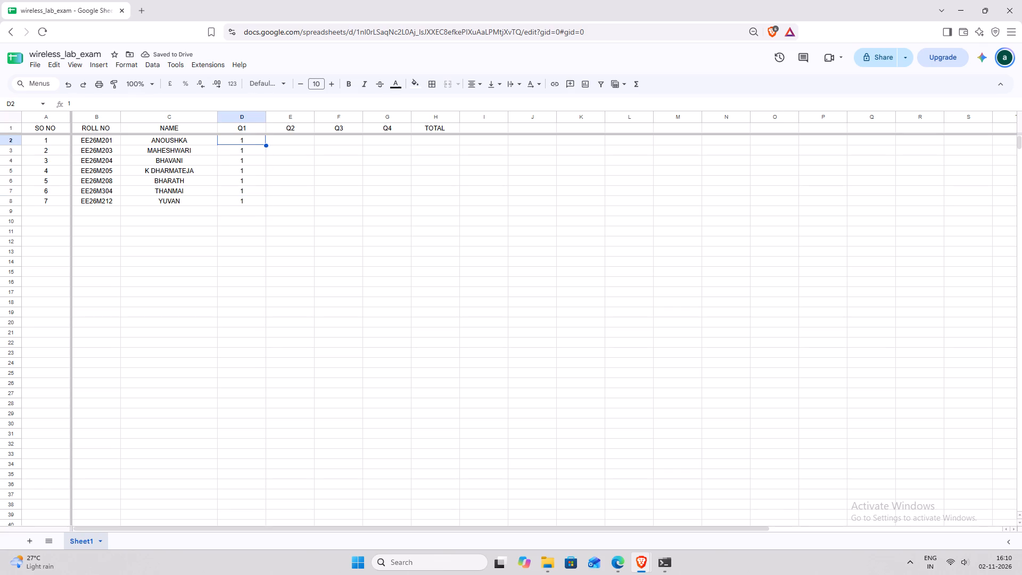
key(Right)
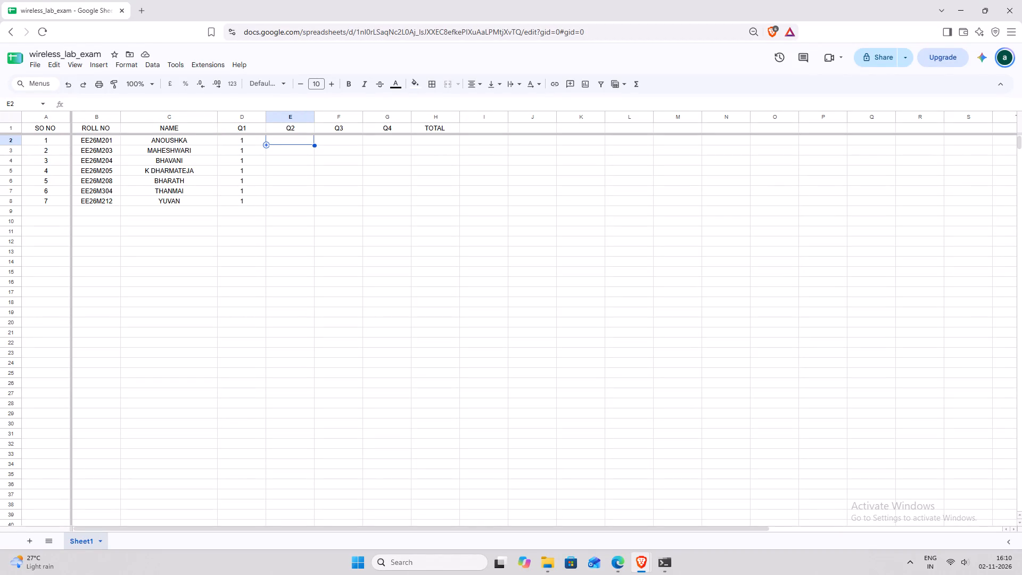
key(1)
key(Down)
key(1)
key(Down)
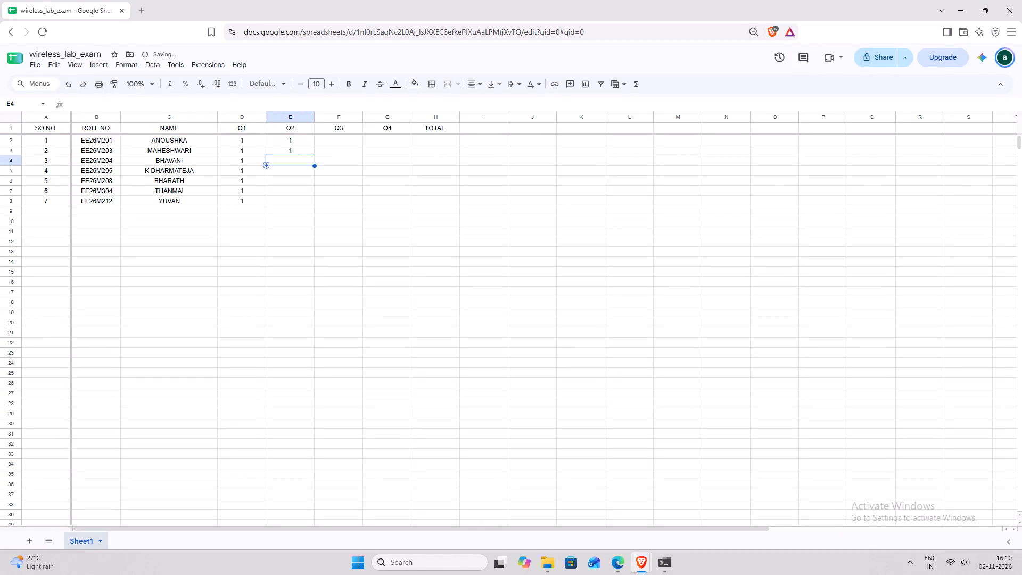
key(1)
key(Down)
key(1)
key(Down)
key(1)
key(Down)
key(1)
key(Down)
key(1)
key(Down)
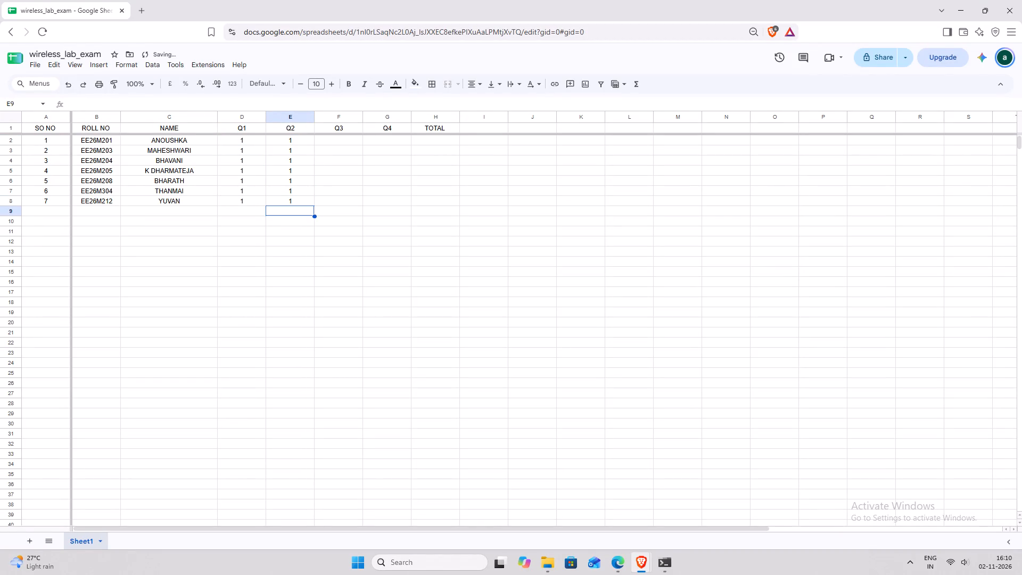
Enter a mark of 1 in the Q3 column for every student except the second, cells F2 and F4 to F8.
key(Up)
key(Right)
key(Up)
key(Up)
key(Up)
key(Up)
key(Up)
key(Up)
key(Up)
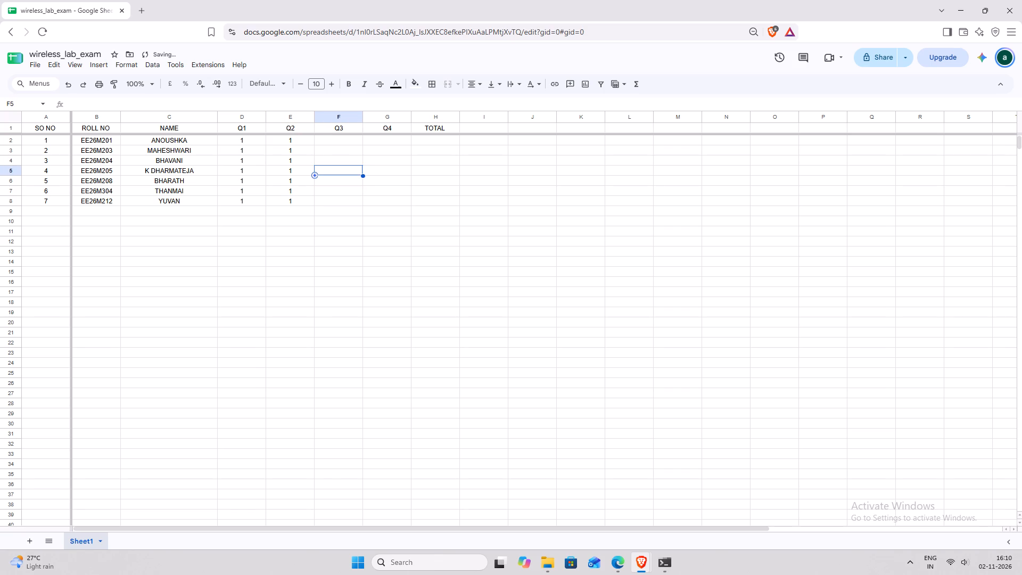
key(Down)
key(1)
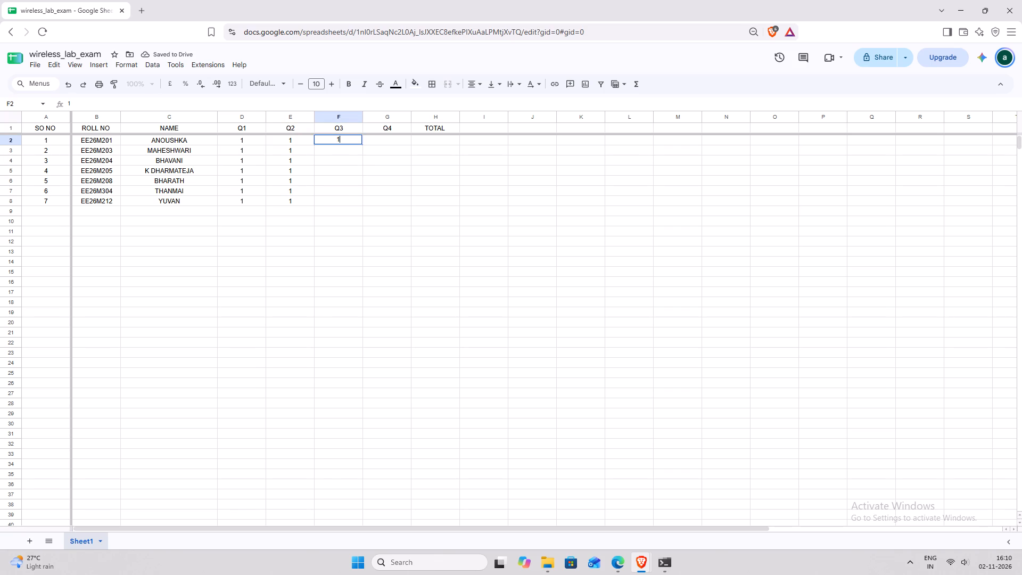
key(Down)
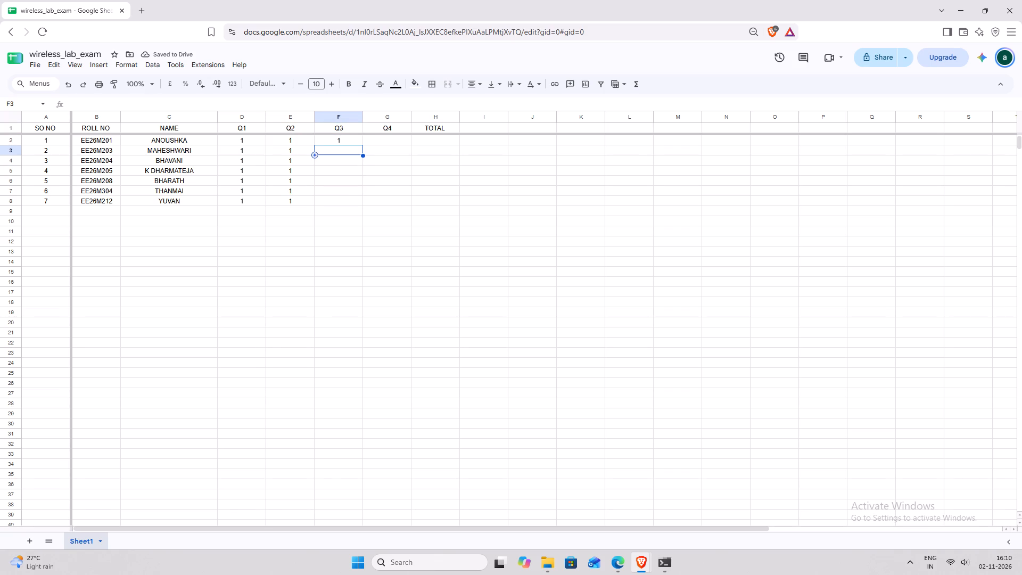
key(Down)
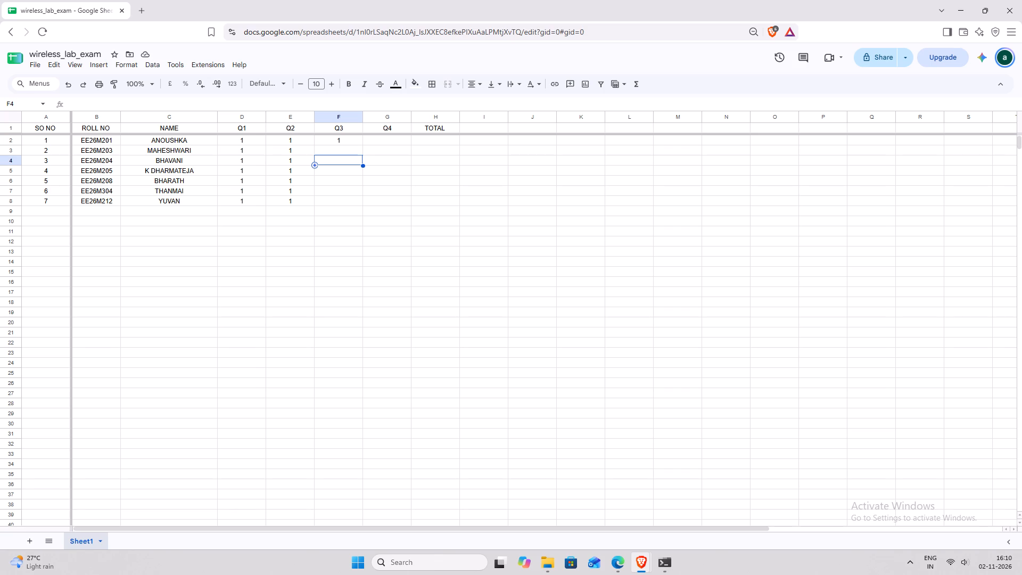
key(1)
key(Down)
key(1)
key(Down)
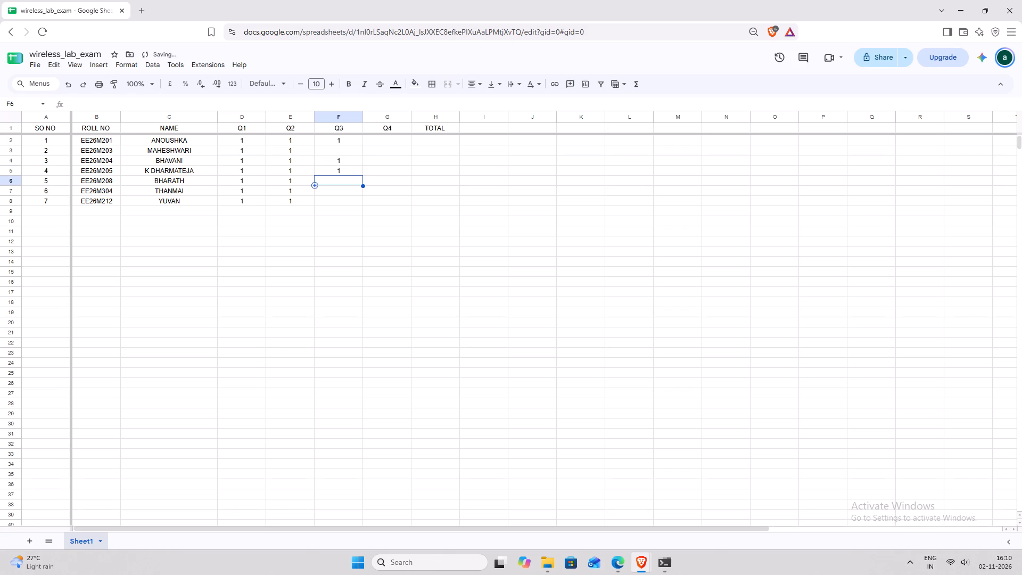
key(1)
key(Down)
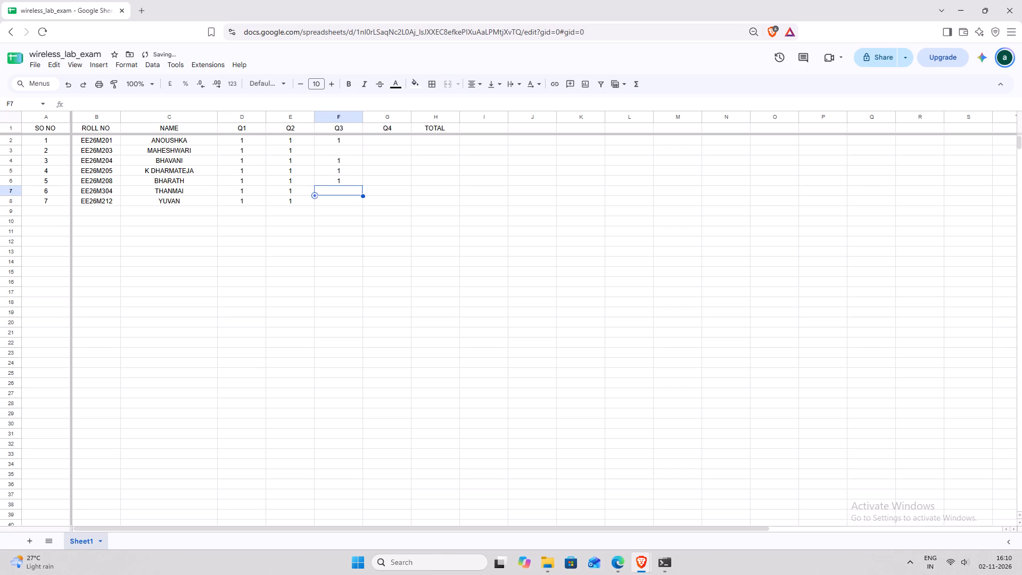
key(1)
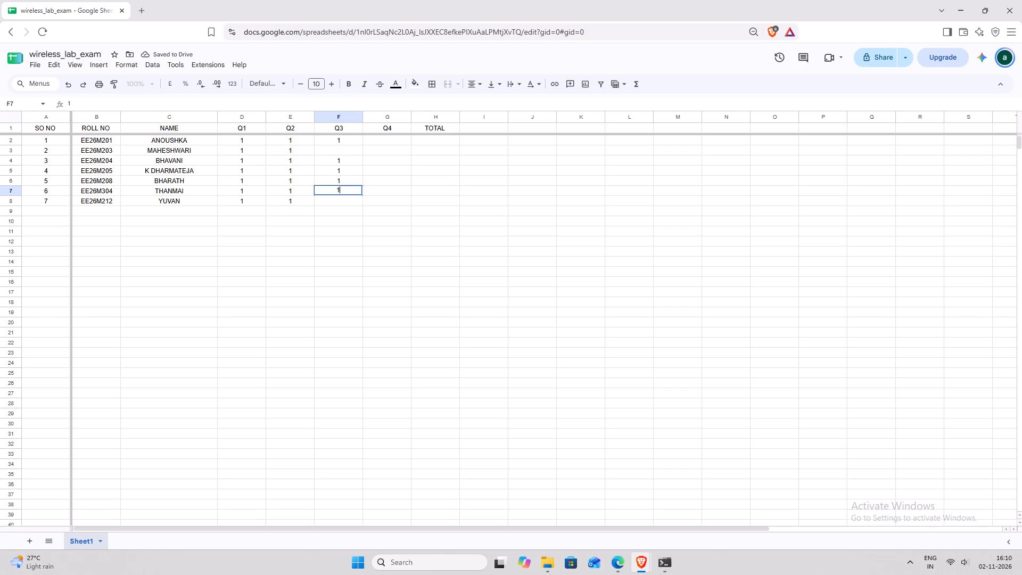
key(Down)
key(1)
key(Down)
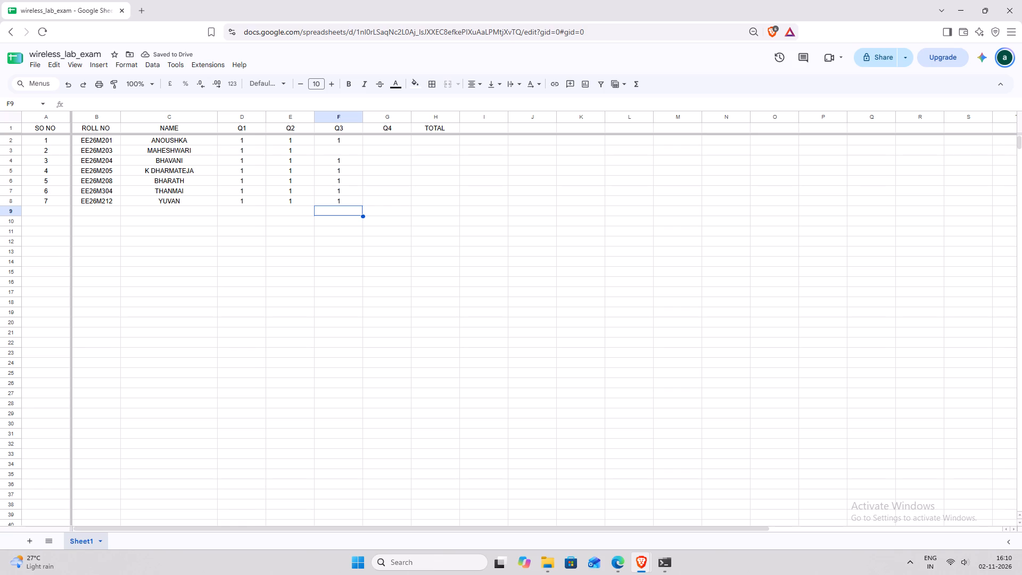
Complete the first student's row 2 with a Q3 mark of 3, a Q4 mark of 5 and a total of 10.
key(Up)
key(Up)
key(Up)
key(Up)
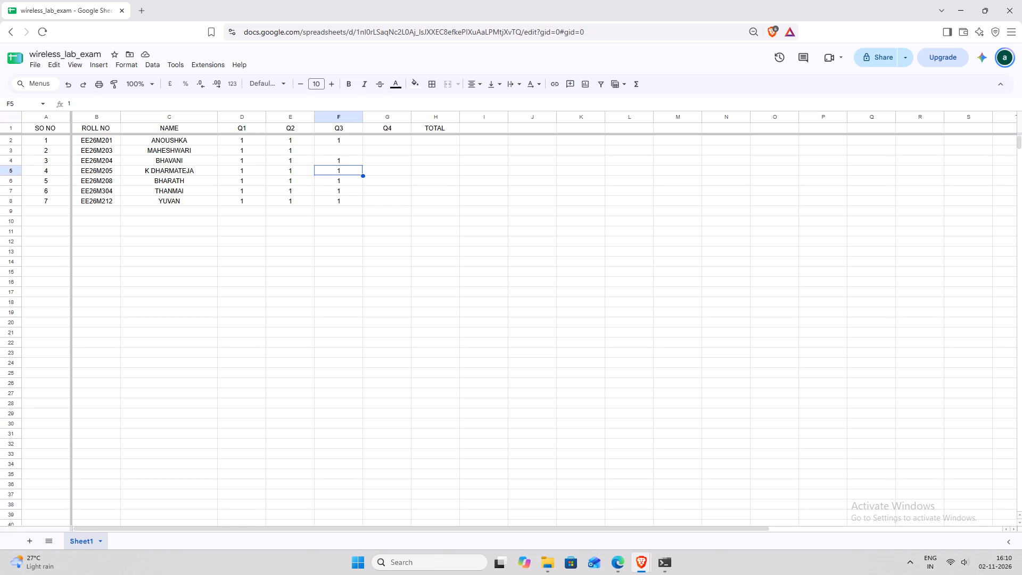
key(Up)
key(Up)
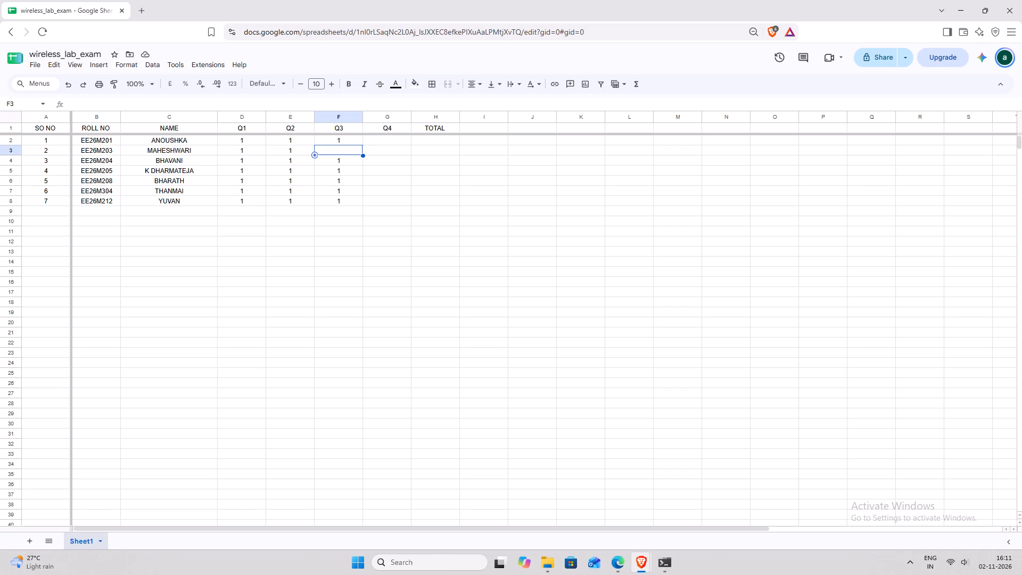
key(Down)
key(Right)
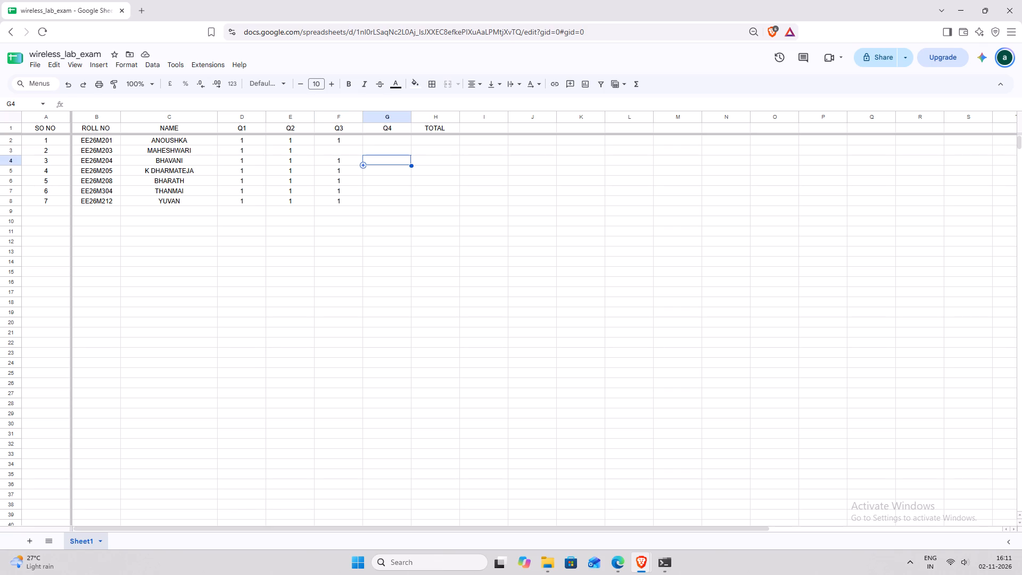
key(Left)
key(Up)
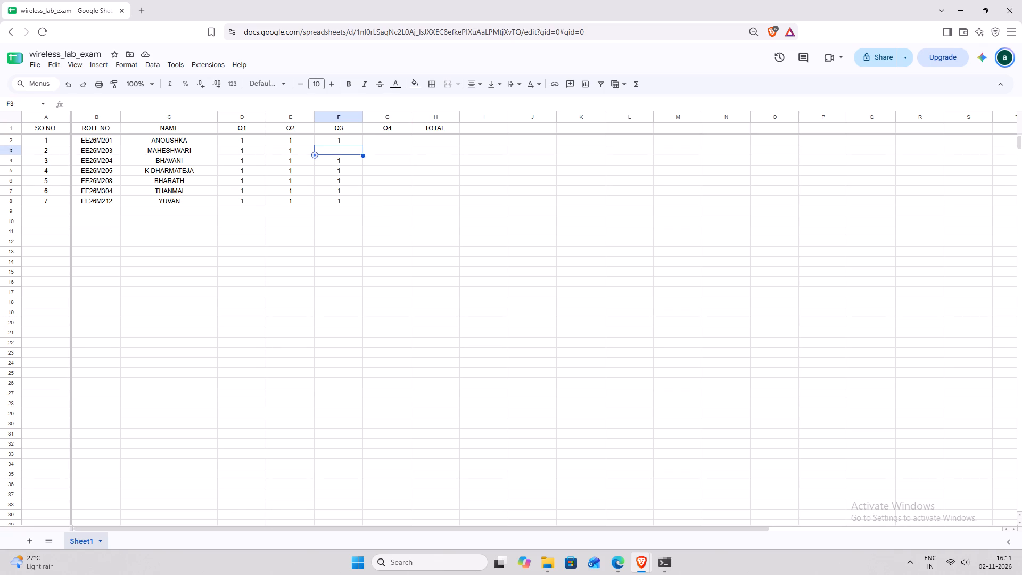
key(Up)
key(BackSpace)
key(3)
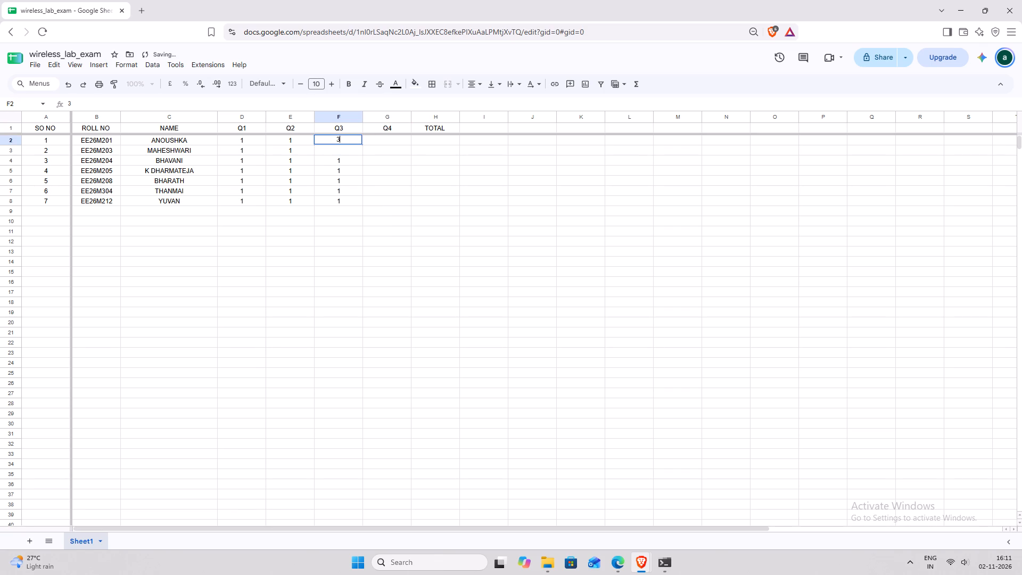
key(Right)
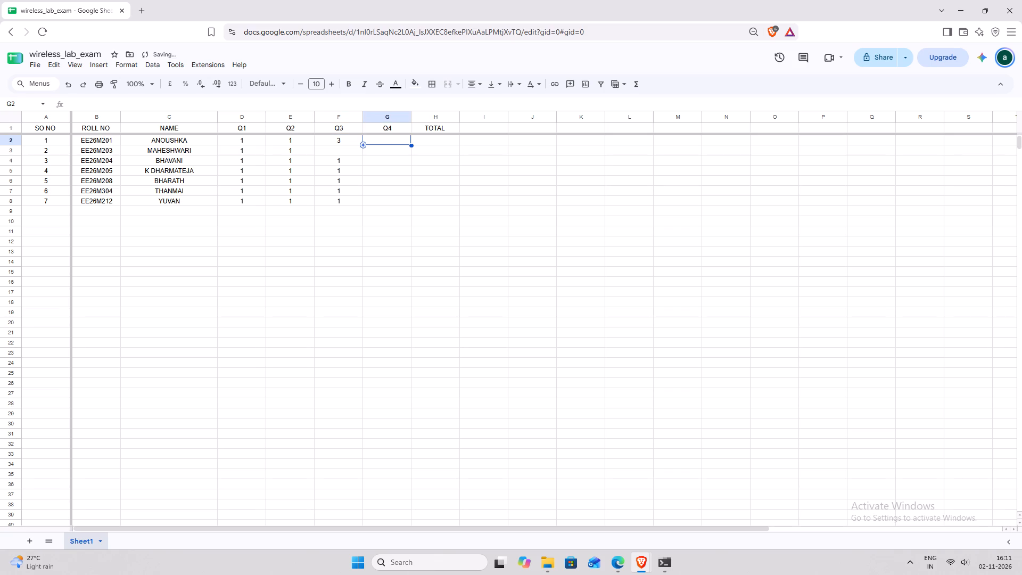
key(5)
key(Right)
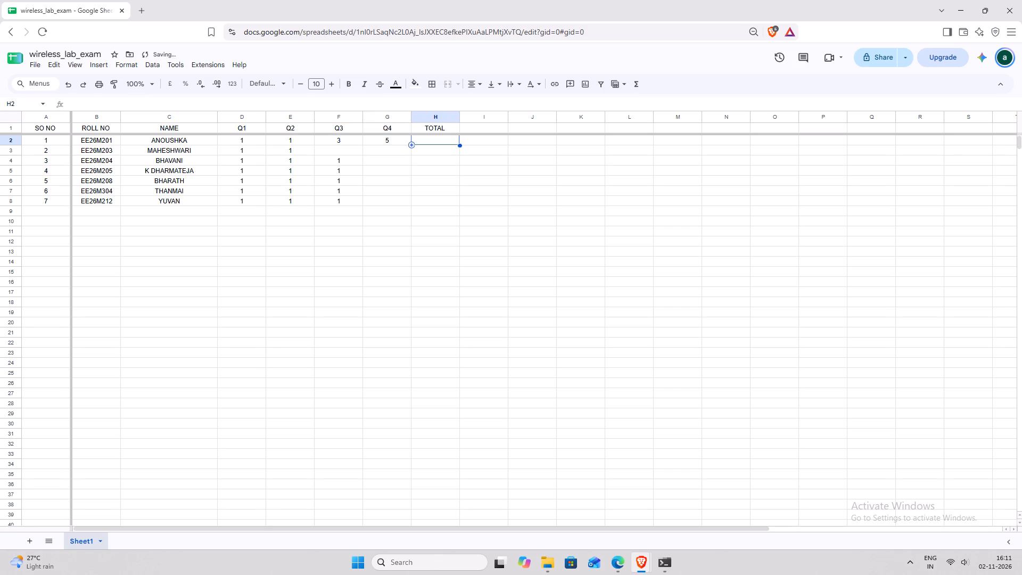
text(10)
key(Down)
Change the Q3 marks of the seventh, sixth and fifth students, cells F8, F7 and F6, to 3.
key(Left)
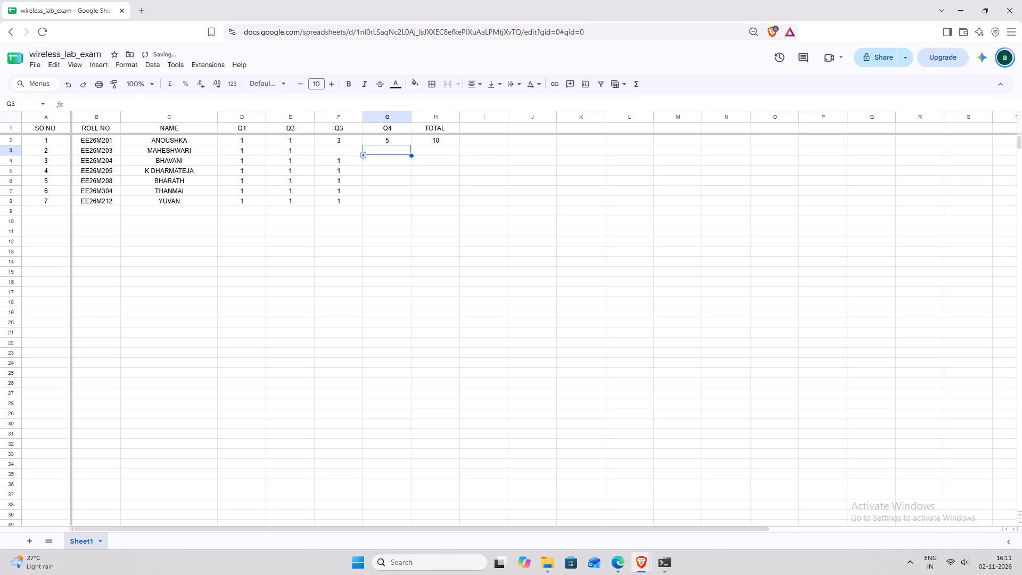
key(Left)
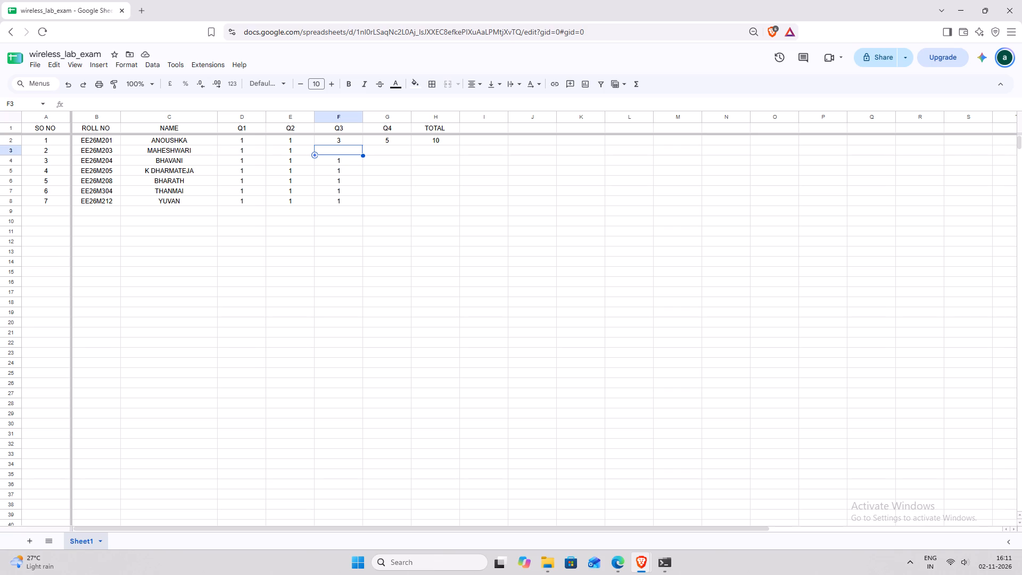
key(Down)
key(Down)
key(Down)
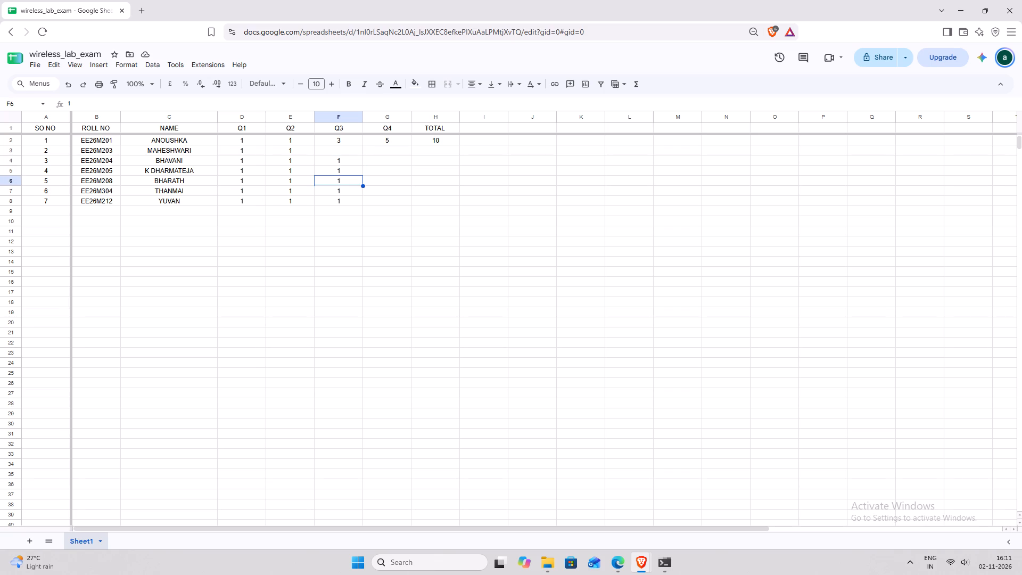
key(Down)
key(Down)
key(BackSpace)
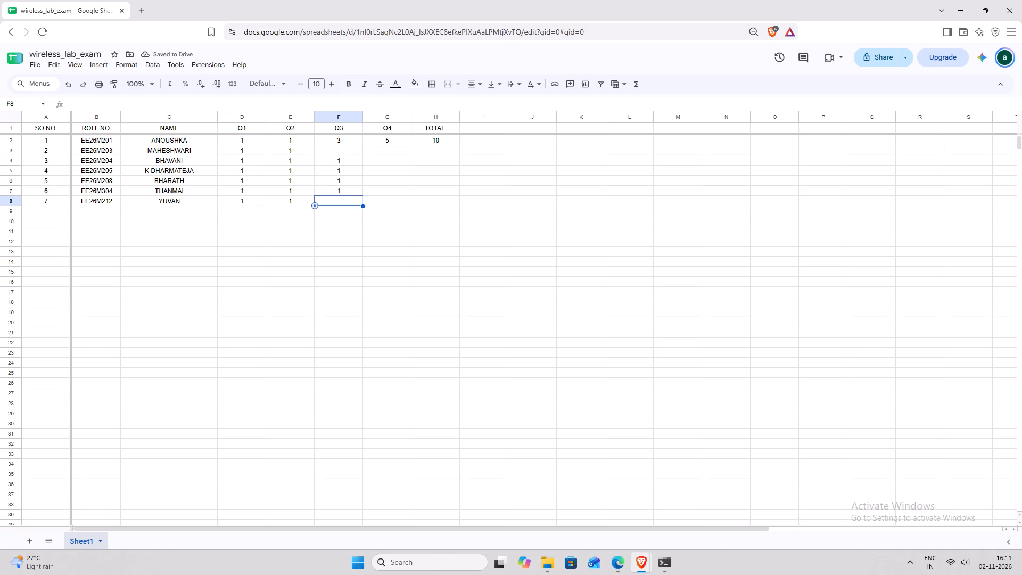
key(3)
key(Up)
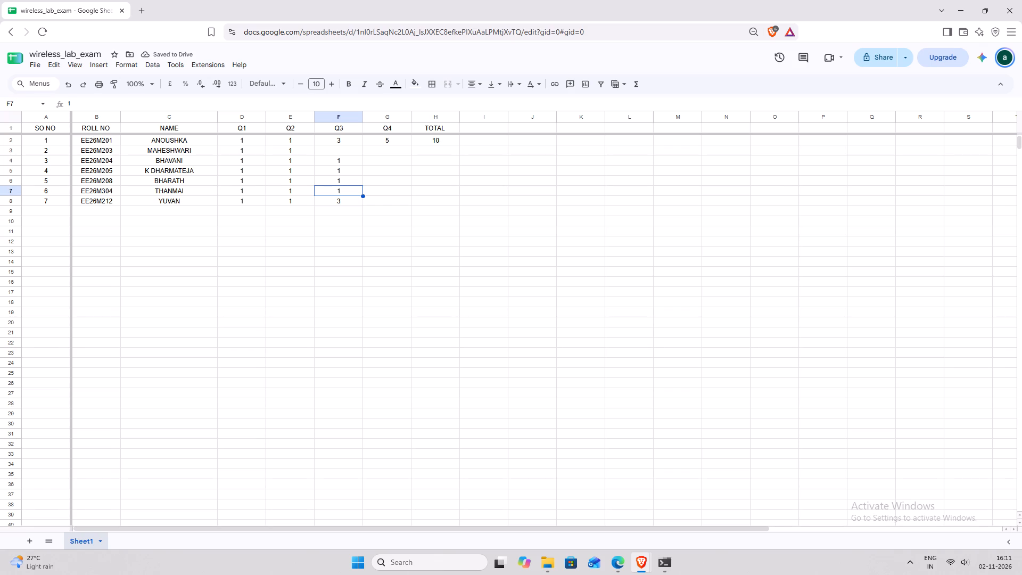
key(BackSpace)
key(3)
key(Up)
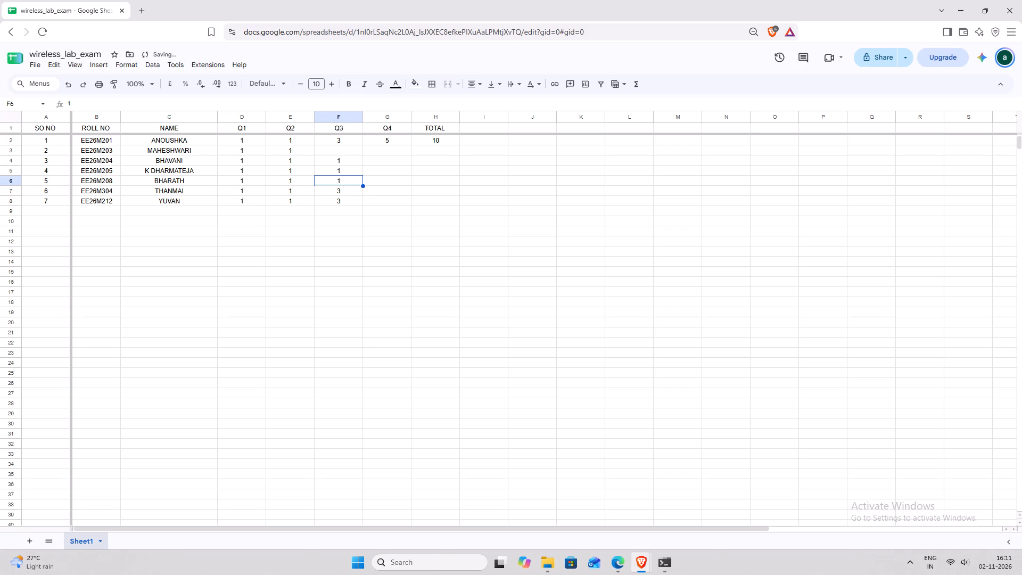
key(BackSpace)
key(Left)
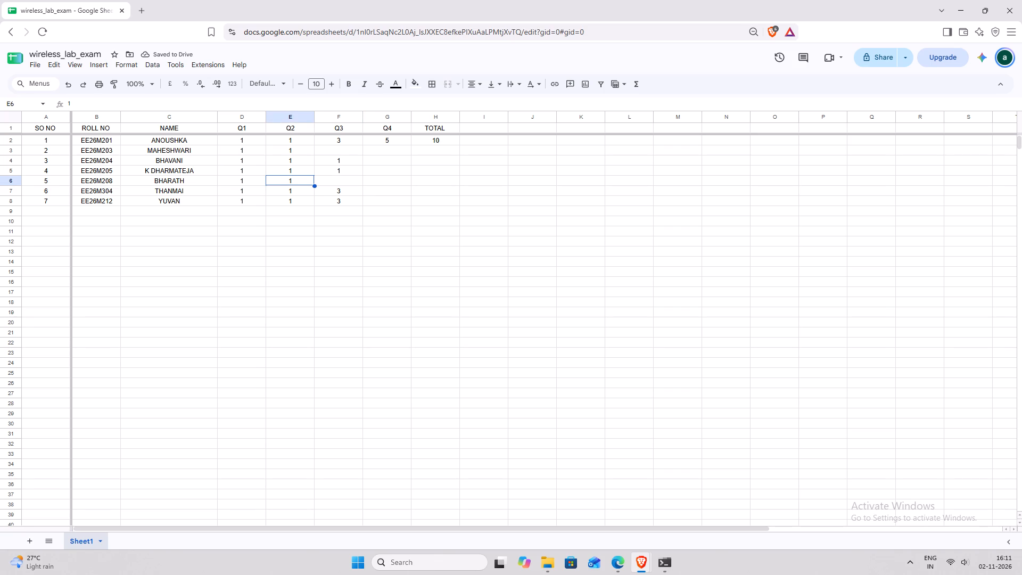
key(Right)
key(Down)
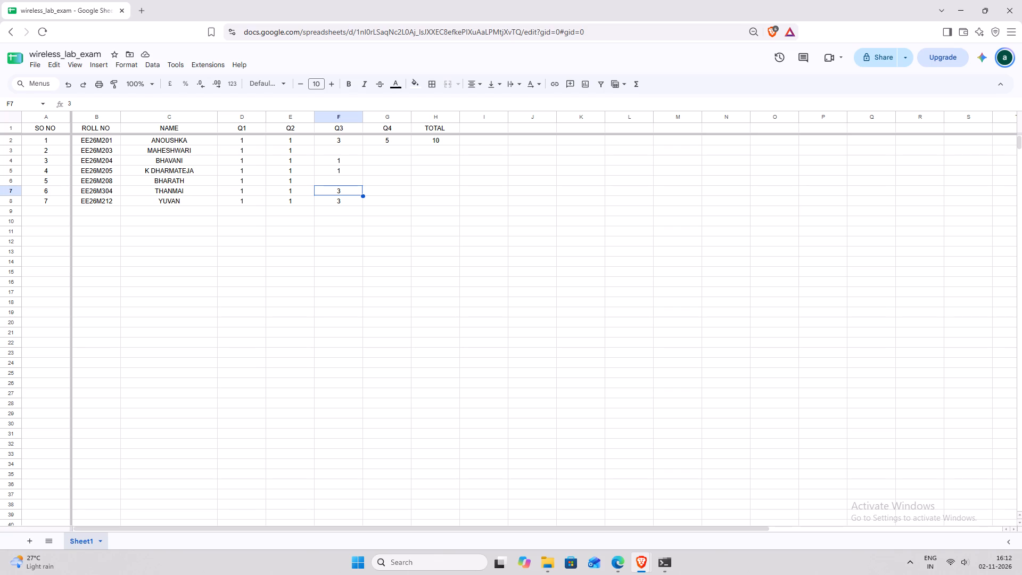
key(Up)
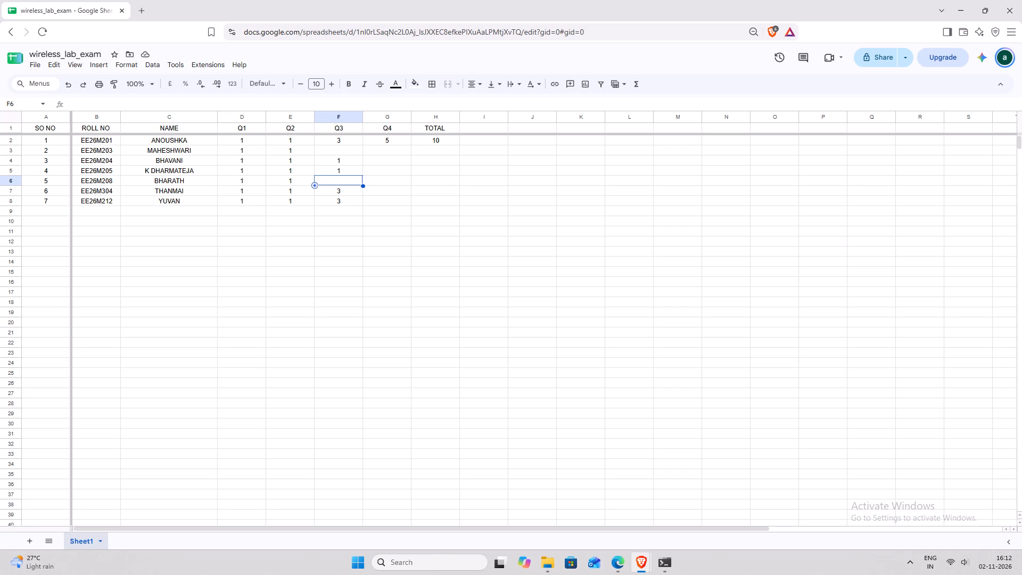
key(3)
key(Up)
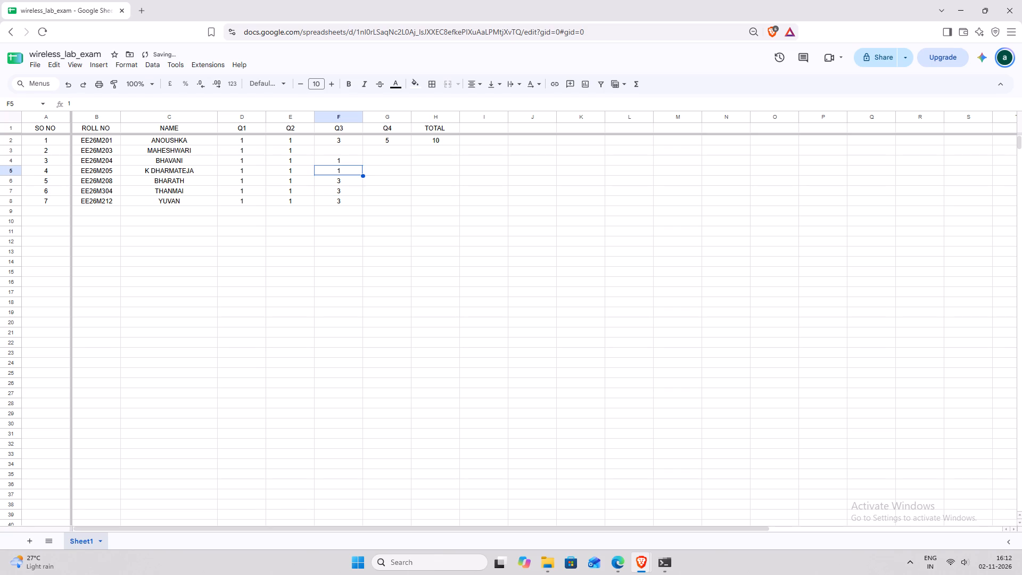
Complete the fourth student's row 5 with a Q3 mark of 3, a Q4 mark of 5 and a total of 10.
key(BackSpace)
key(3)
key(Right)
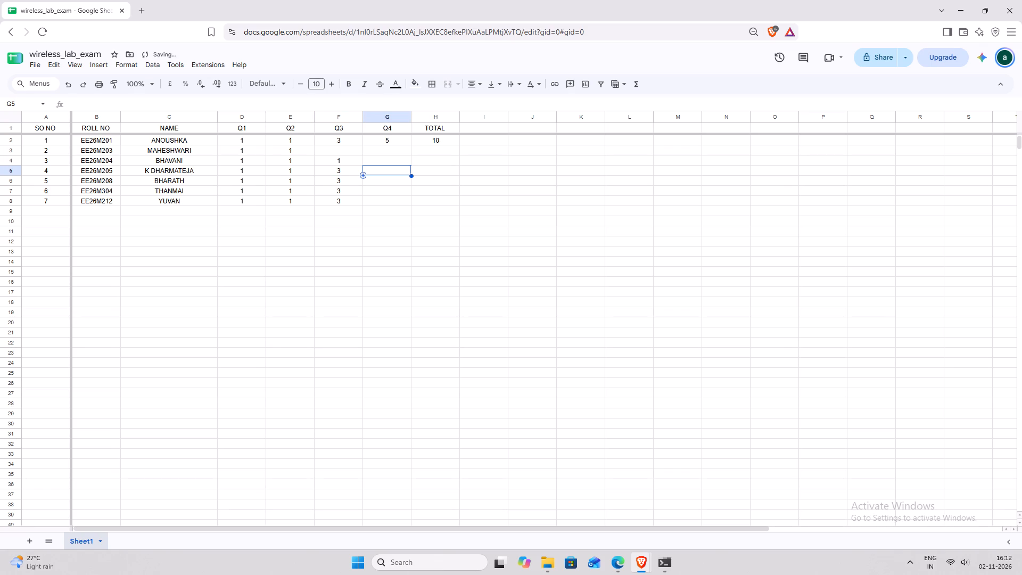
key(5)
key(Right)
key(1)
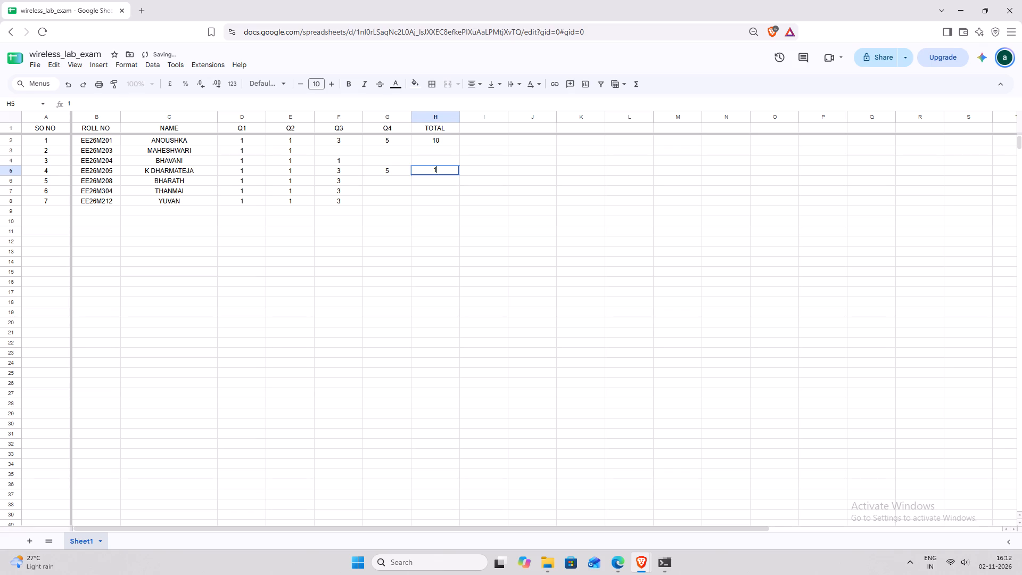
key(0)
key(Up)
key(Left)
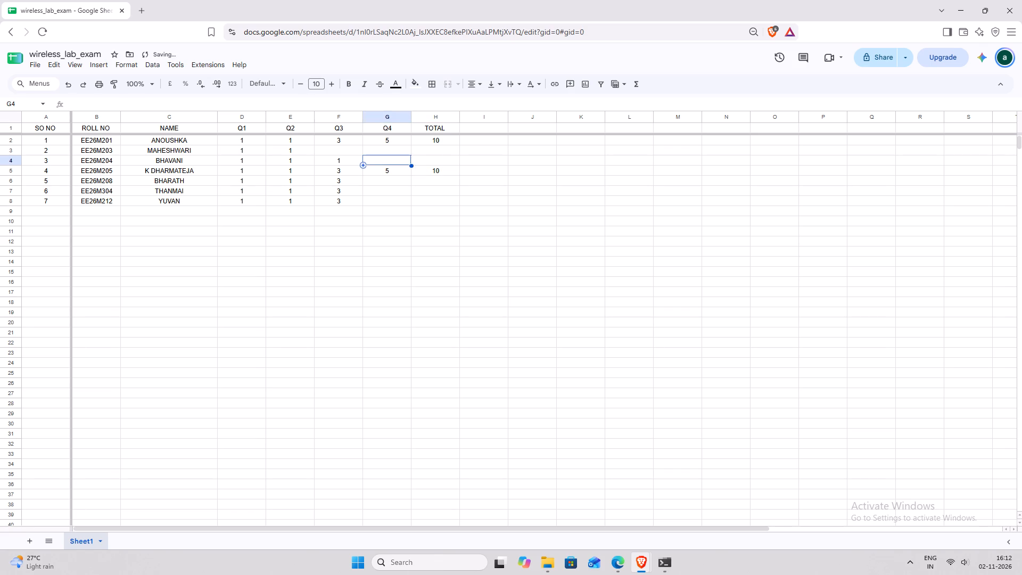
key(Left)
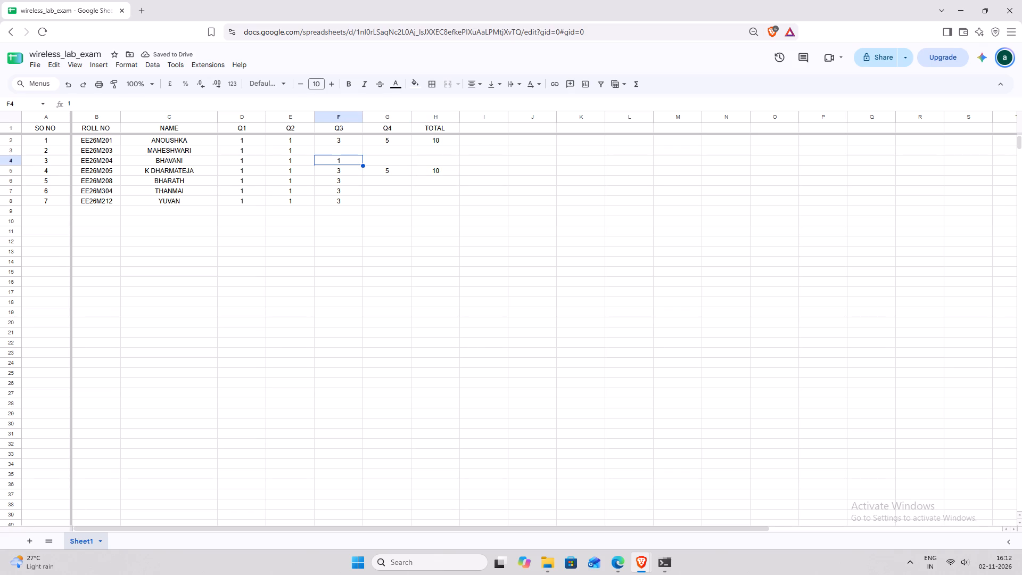
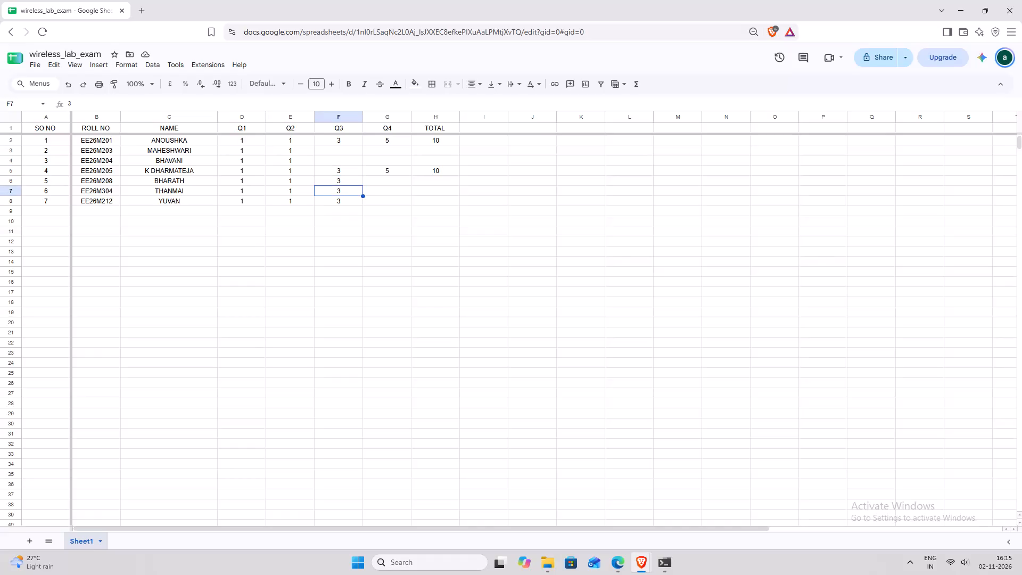
Clear the Q3 mark of the sixth student, cell F7.
key(BackSpace)
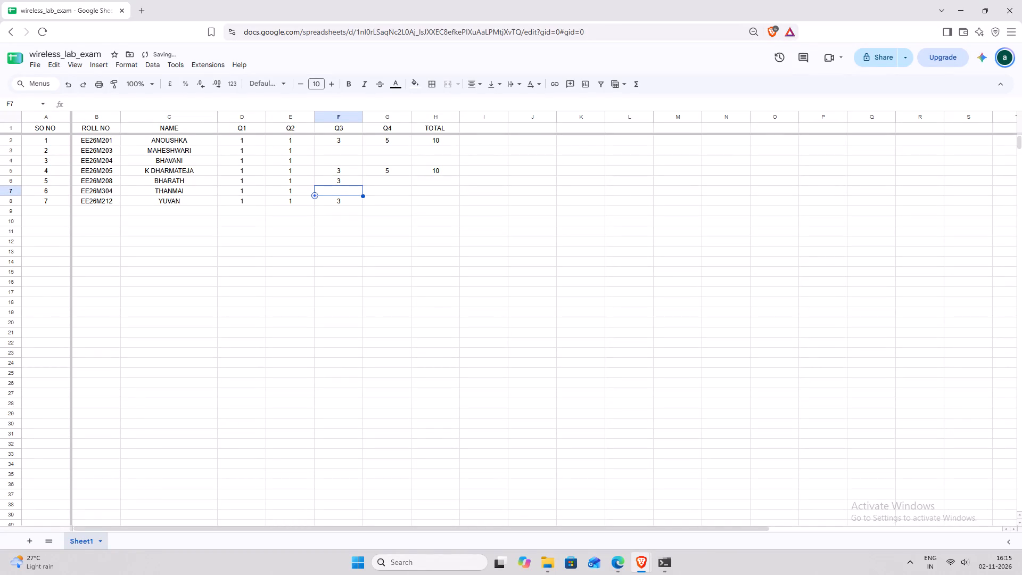
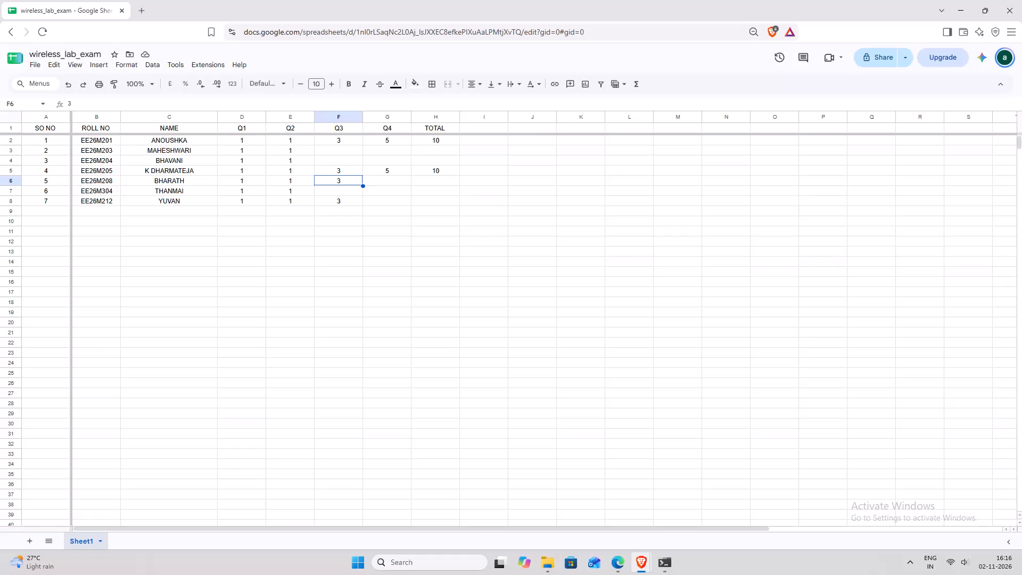
Set the Q3 marks of the fifth and sixth students, cells F6 and F7, to 2 each.
key(BackSpace)
key(2)
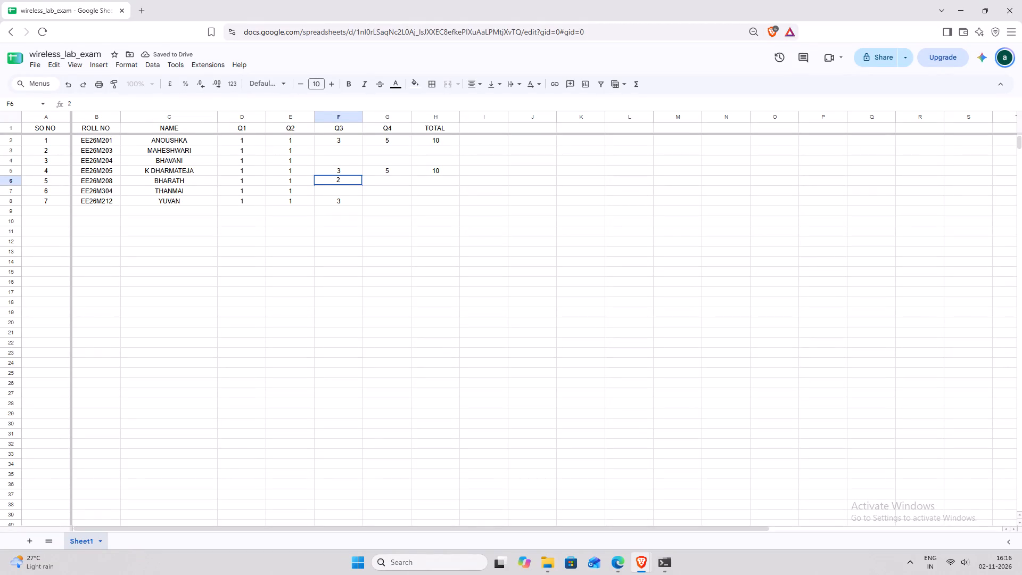
key(Down)
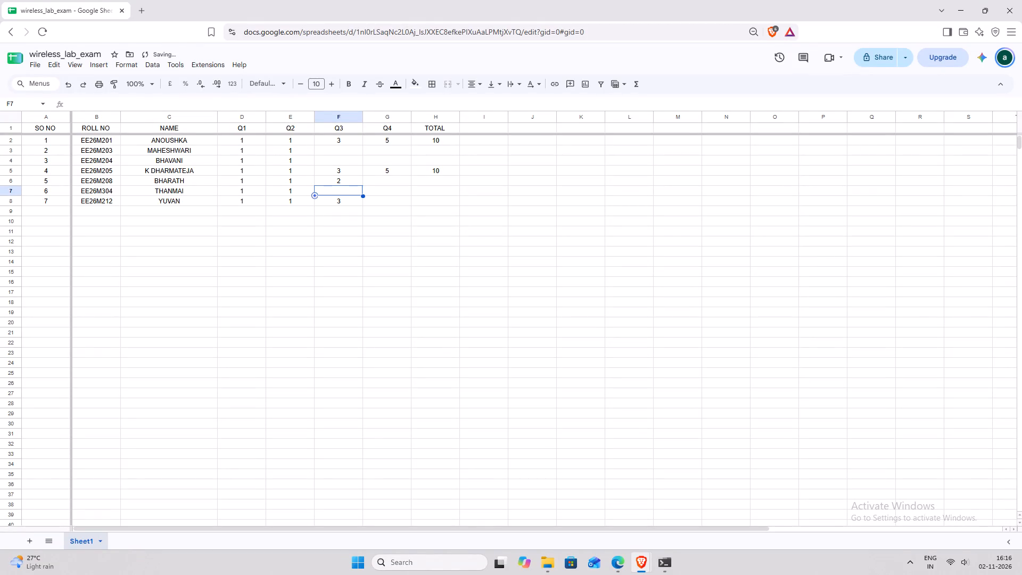
key(2)
key(Up)
key(Up)
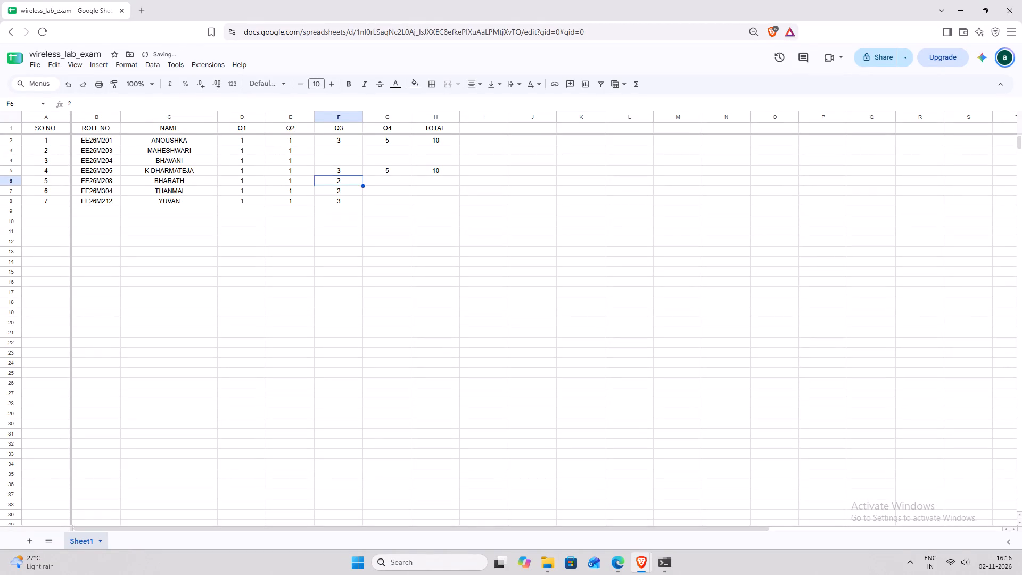
key(Up)
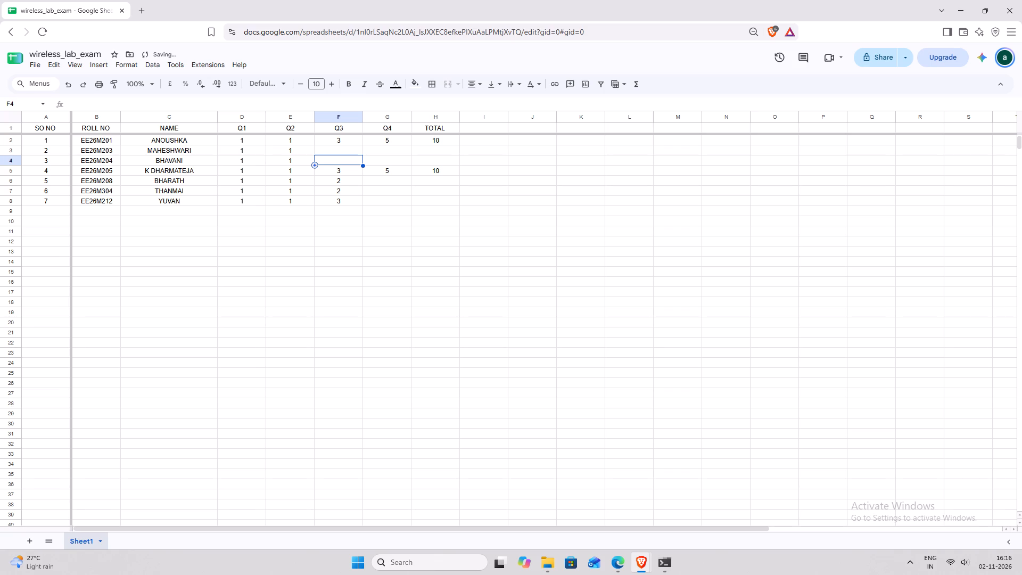
key(Down)
key(Down)
key(Down)
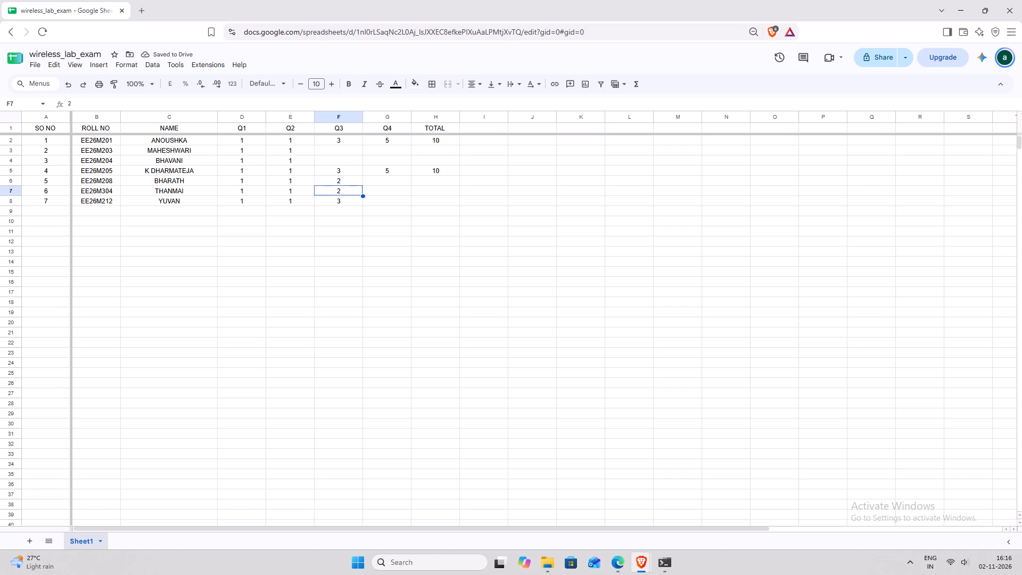
Enter 0 as the Q4 mark for the students in rows 8, 7, 6, 4 and 3, leaving row 5 as is.
key(Right)
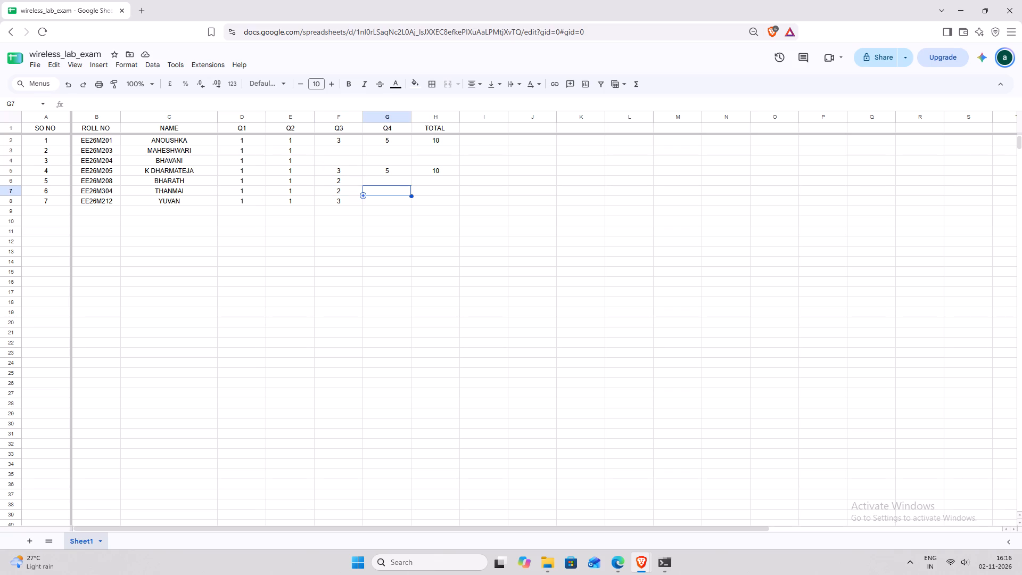
key(Down)
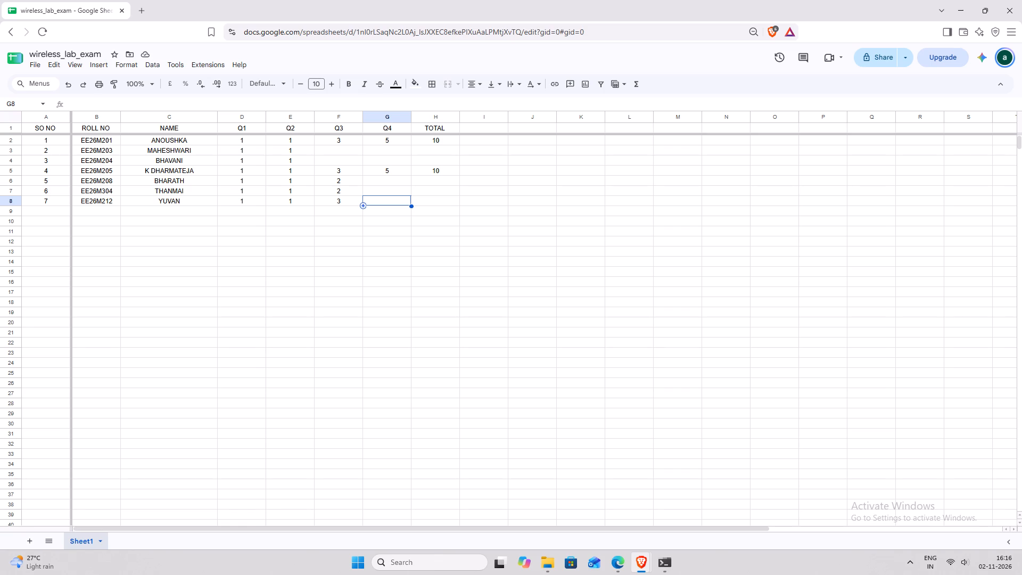
key(0)
key(Up)
key(0)
key(Up)
key(0)
key(Up)
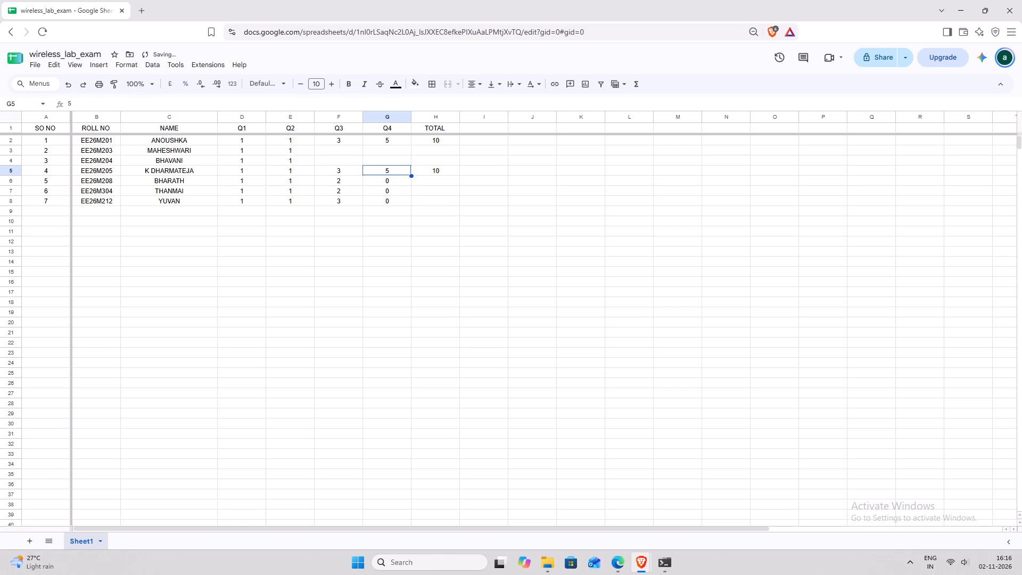
key(Up)
key(0)
key(Up)
key(0)
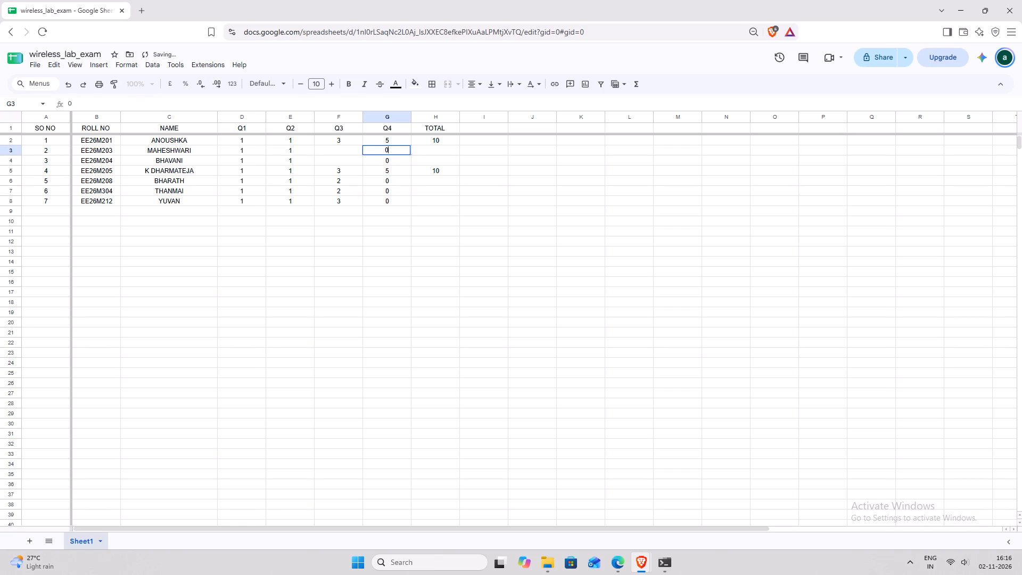
Enter 0 as the Q3 mark for the second and third students, cells F3 and F4.
key(Left)
key(0)
key(Down)
key(0)
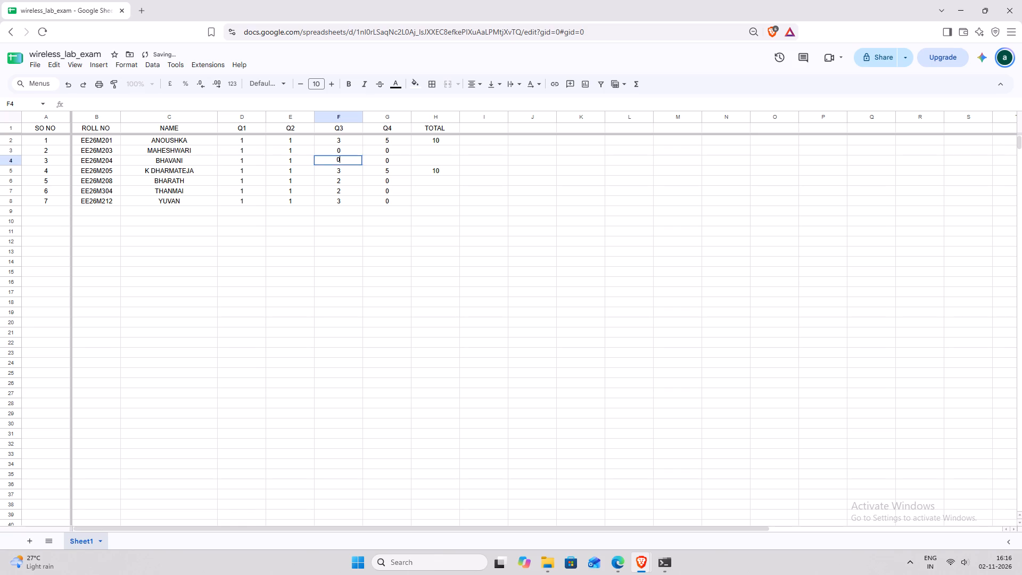
key(Right)
Enter a total of 2 for the second and third students, cells H3 and H4.
key(Right)
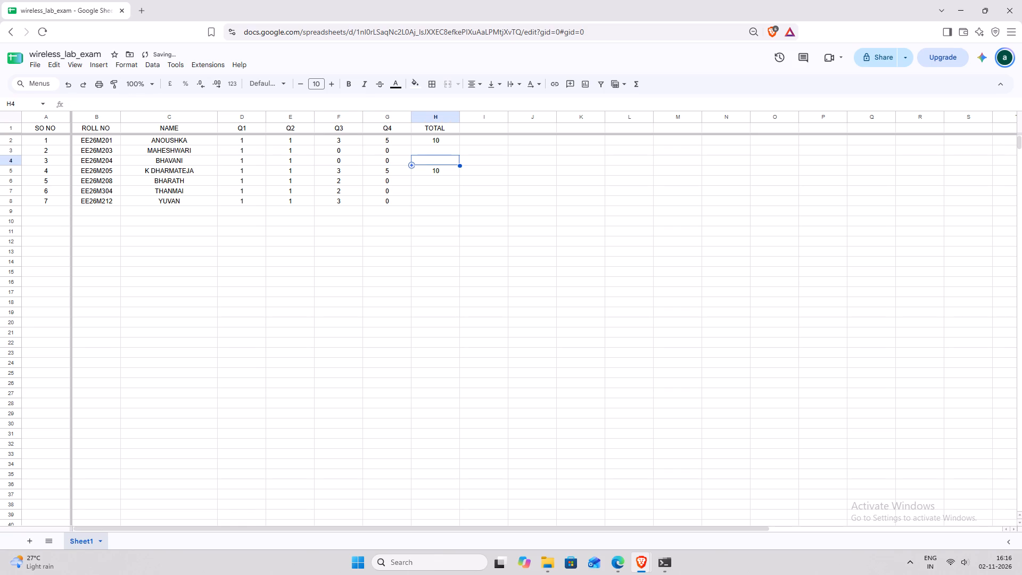
key(Up)
key(Up)
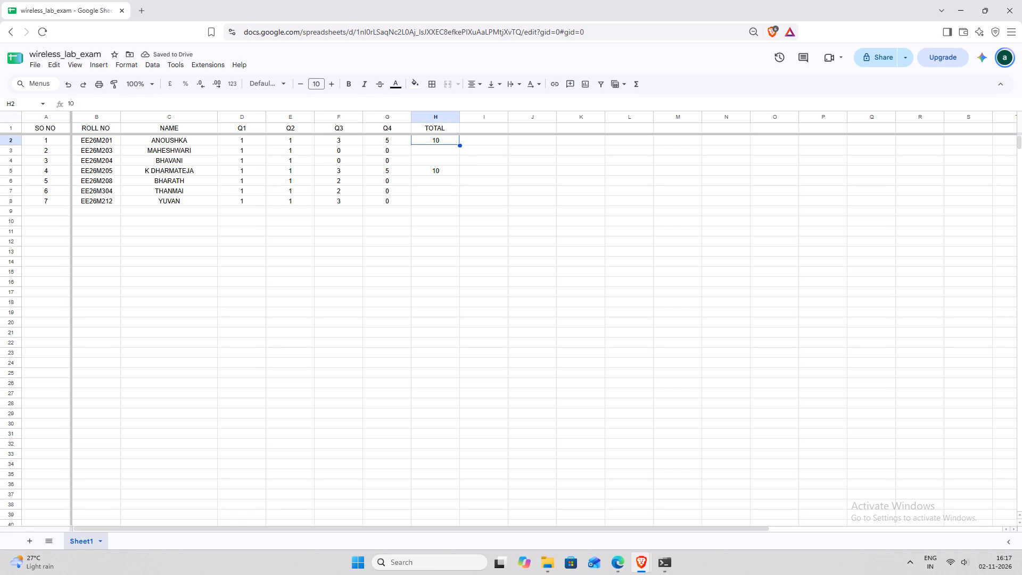
key(Down)
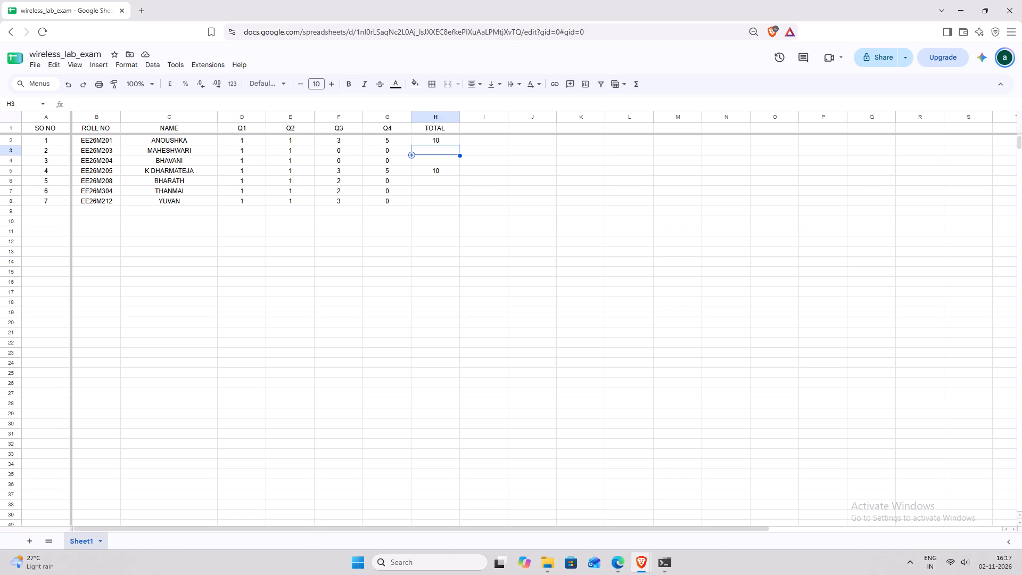
key(2)
key(Down)
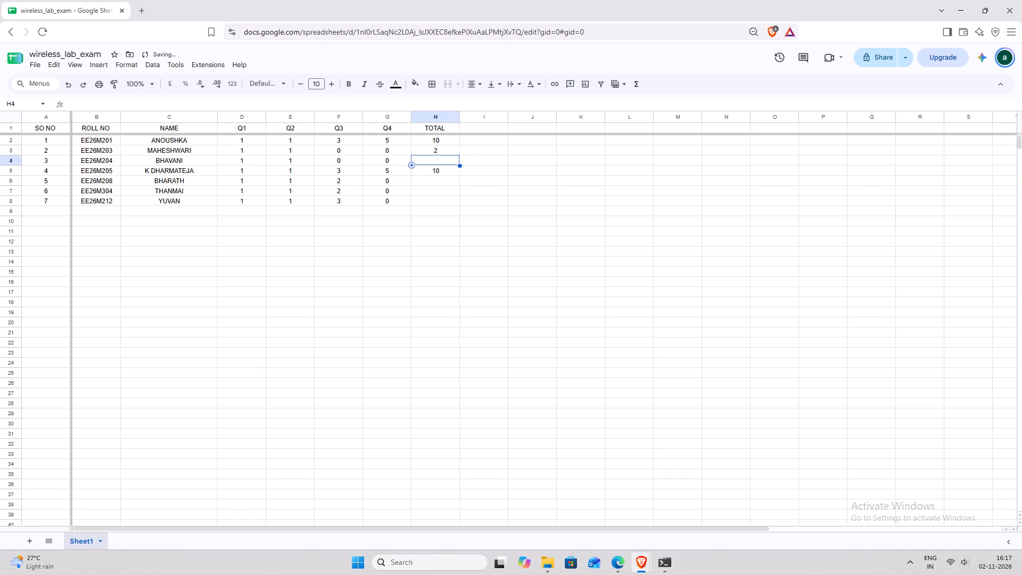
key(2)
key(Down)
Enter the totals of the last three students: 4 in H6, 4 in H7 and 5 in H8.
key(Down)
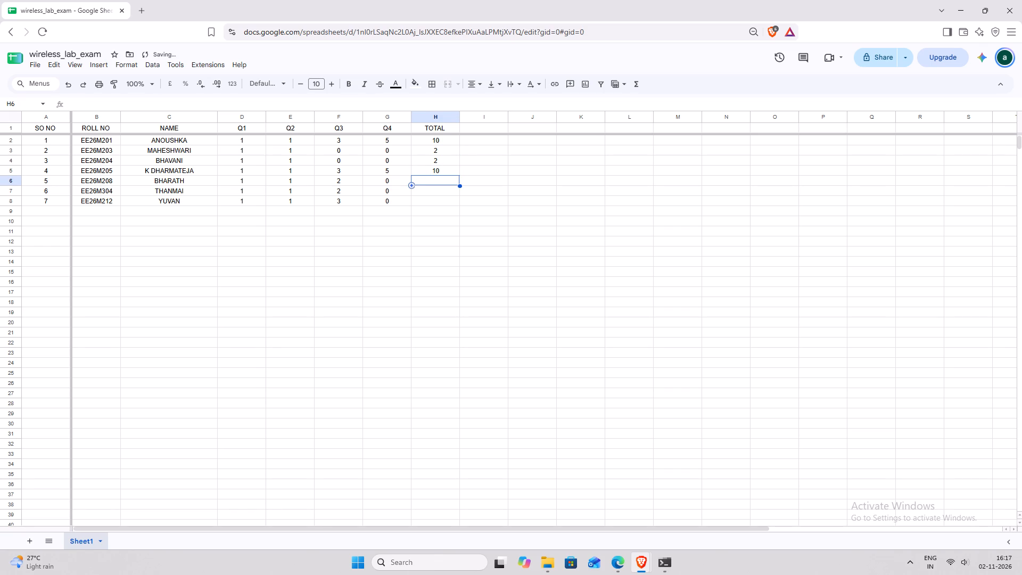
key(4)
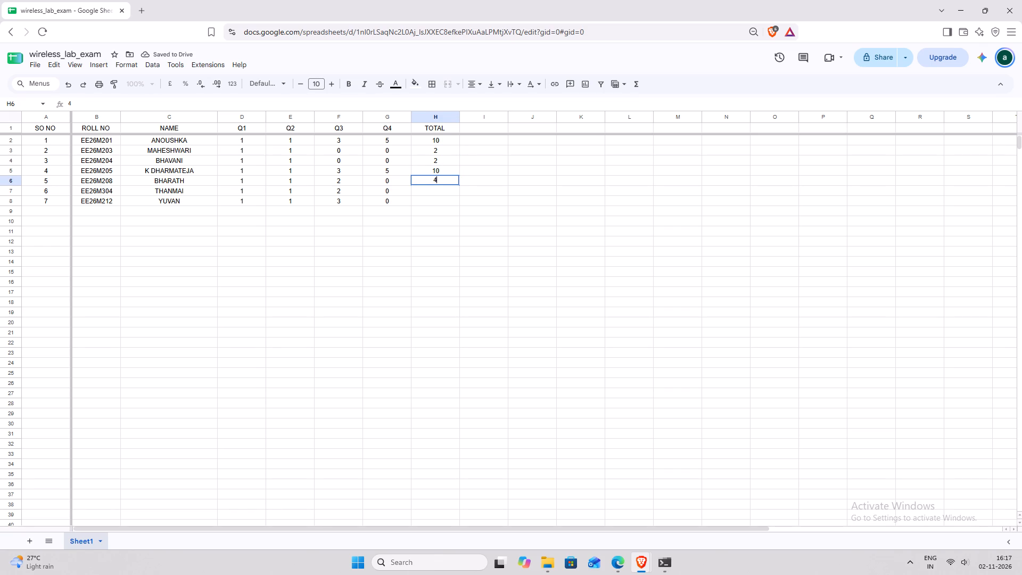
key(Down)
key(4)
key(Down)
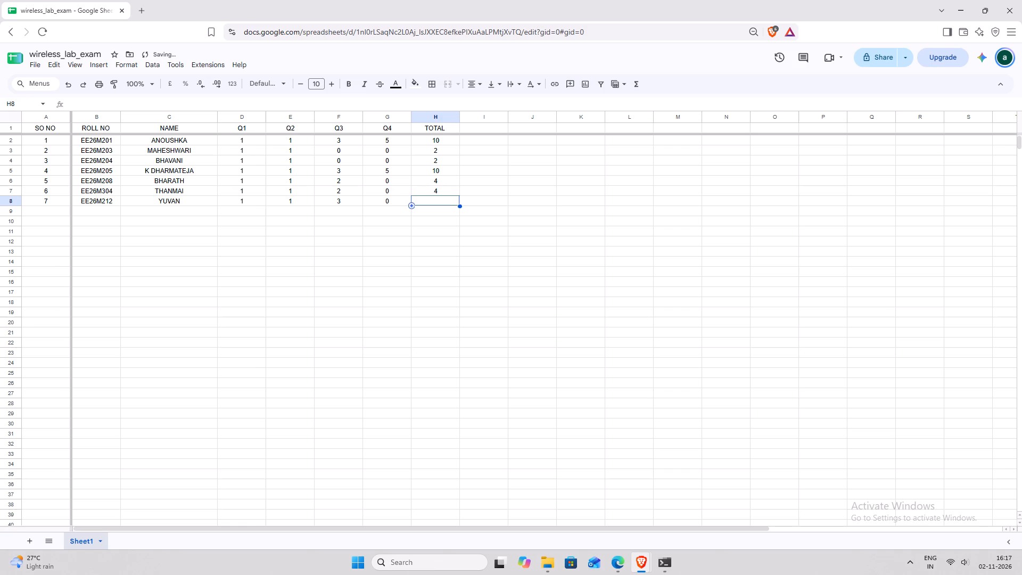
key(6)
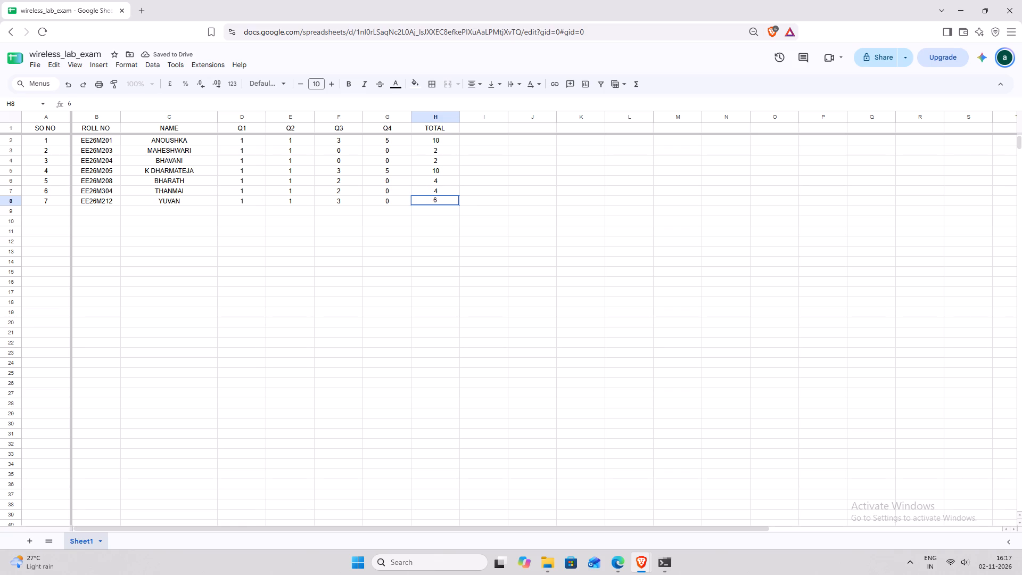
key(BackSpace)
key(5)
key(Right)
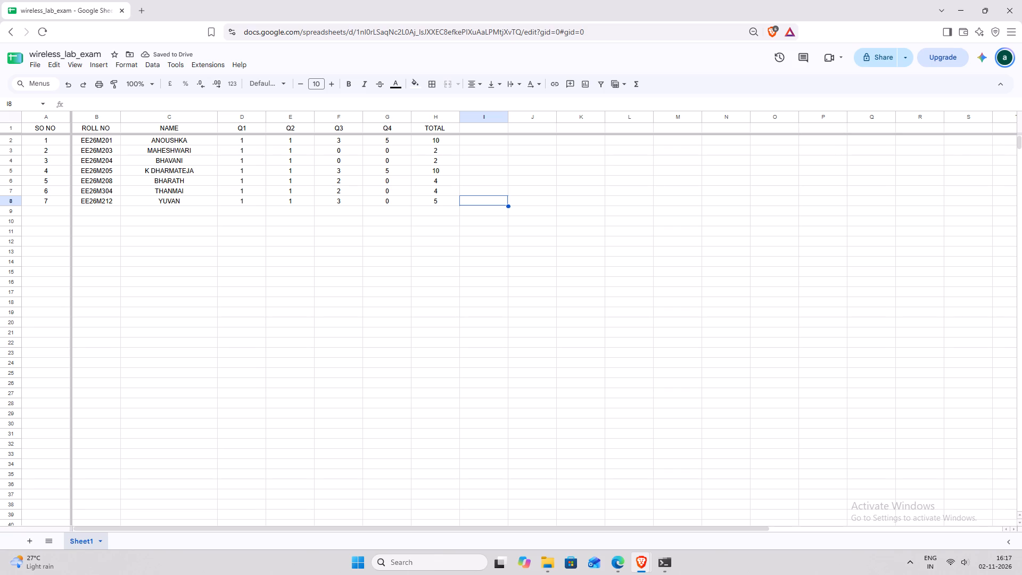
Fill column I beside the totals from row 2 downward with 10, 5, 5 and 10 for the first four students.
key(Up)
key(Up)
key(Up)
key(Up)
key(Up)
key(Up)
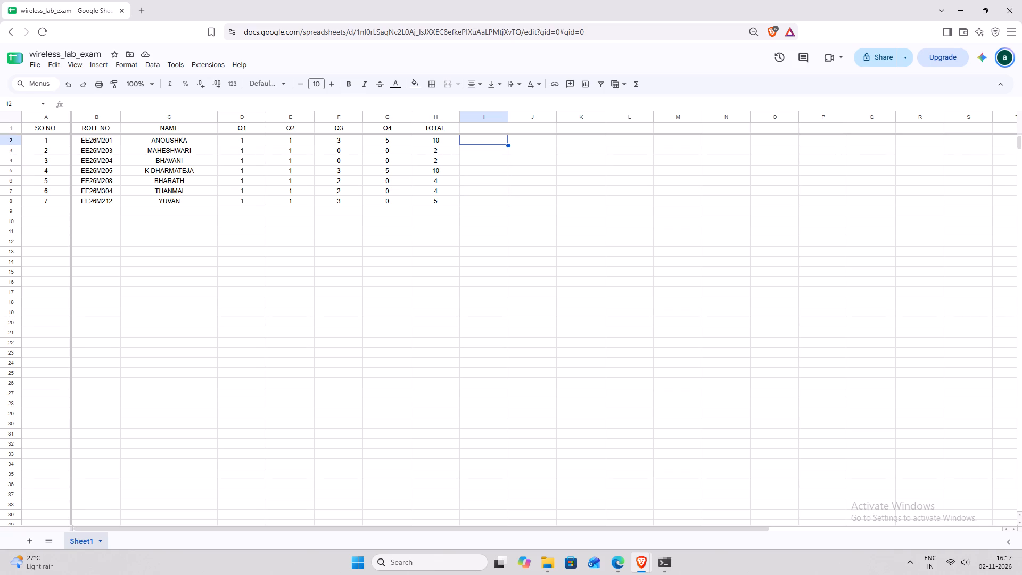
text(10)
key(Down)
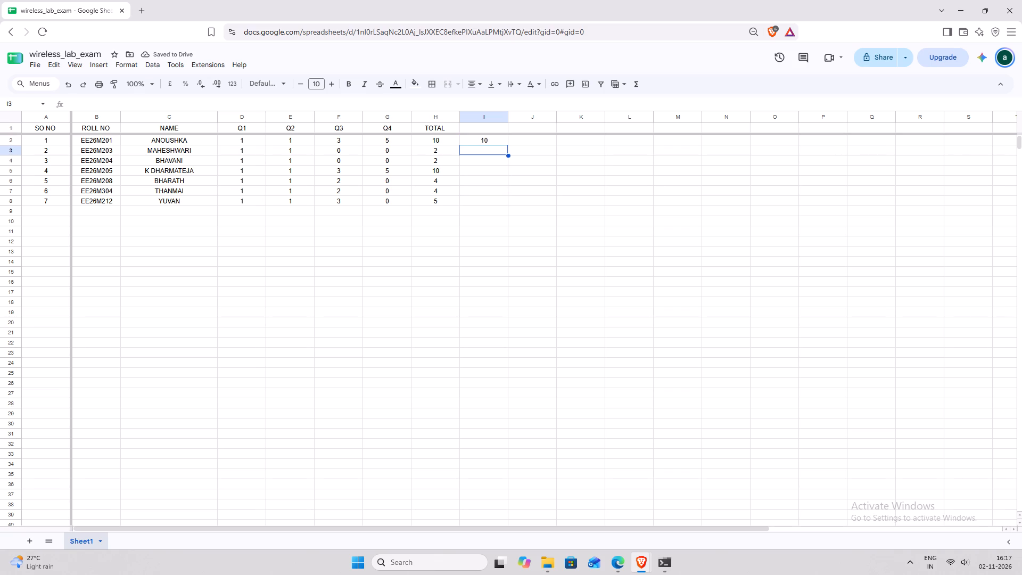
key(5)
key(Down)
key(5)
key(Down)
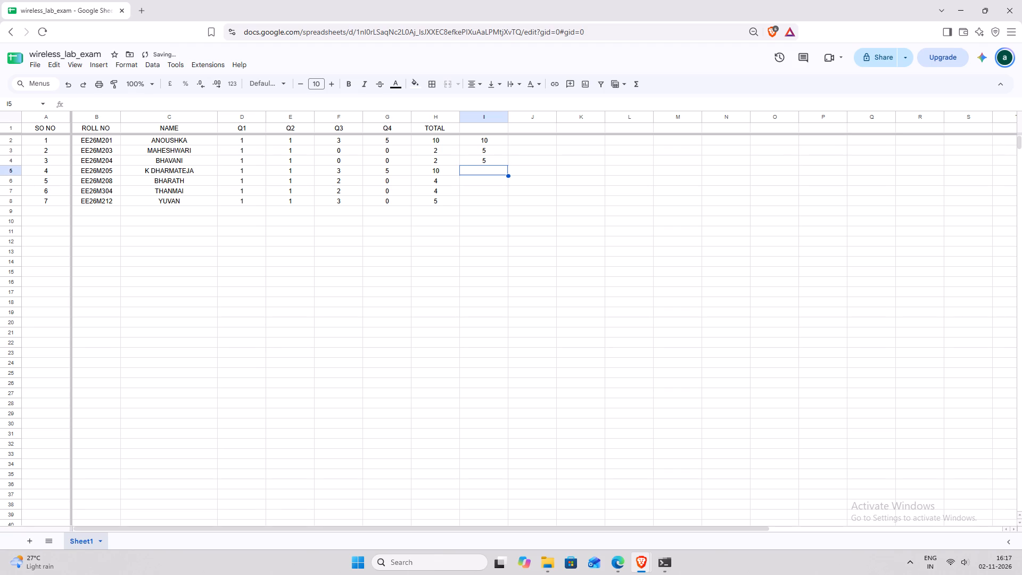
text(10)
key(Down)
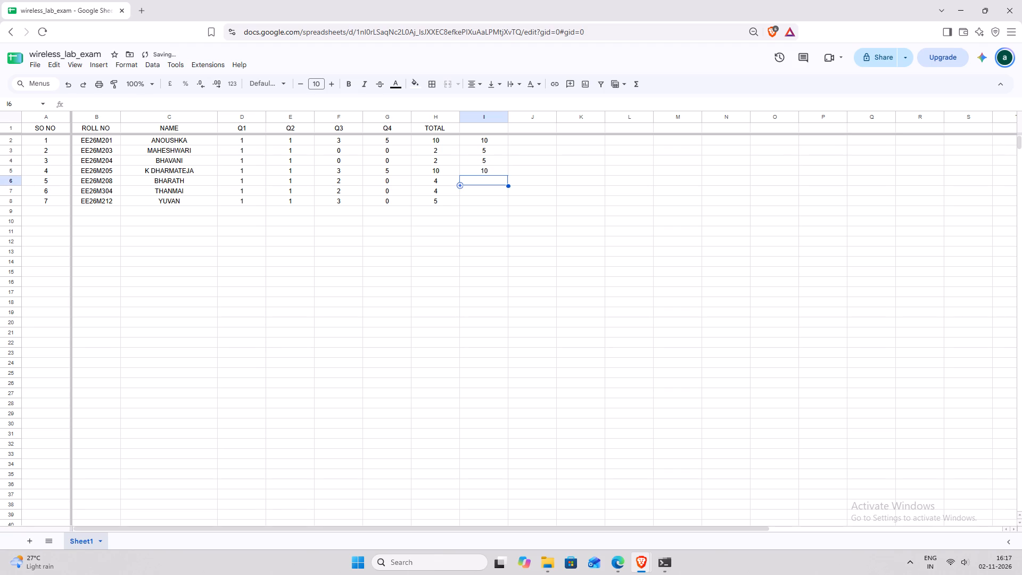
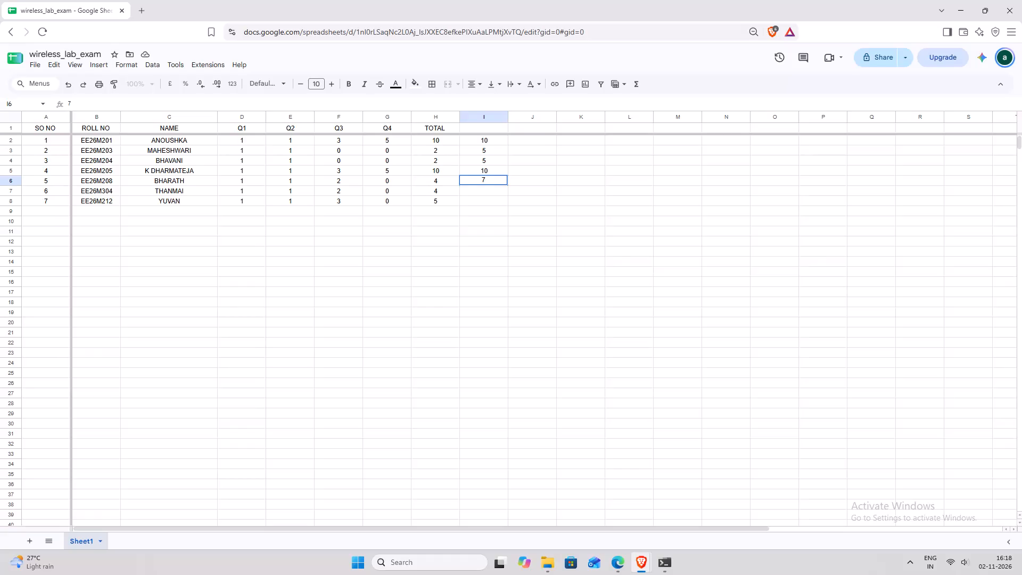
Complete column I for the last three students with 7 in I6, 7 in I7 and 8 in I8.
key(Down)
key(Up)
key(Down)
key(7)
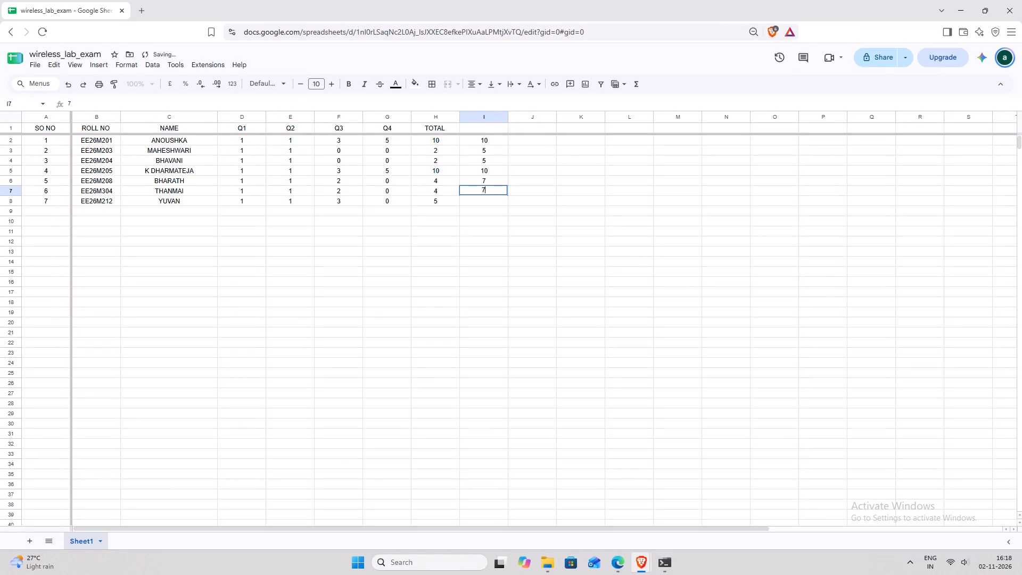
key(Down)
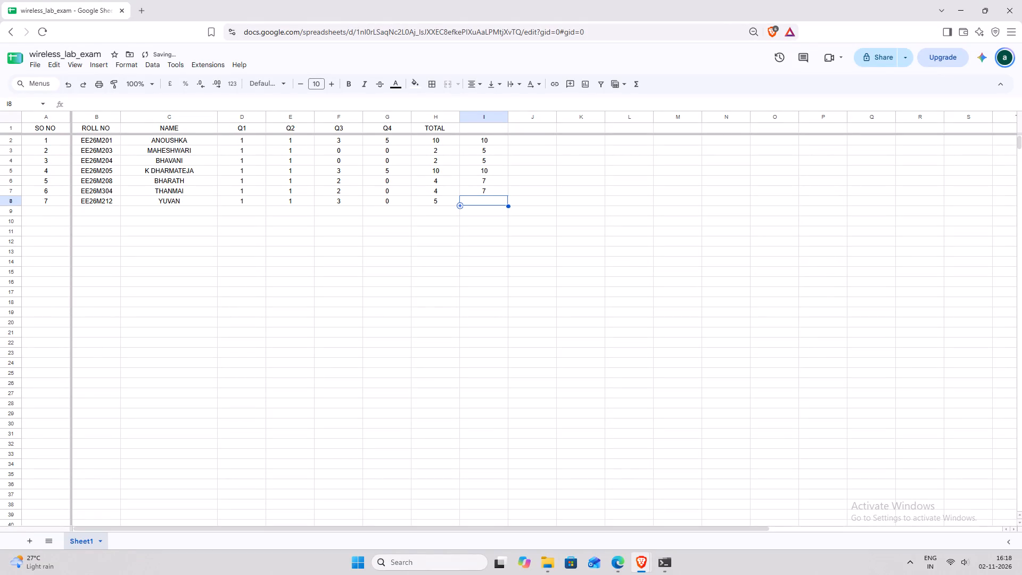
key(8)
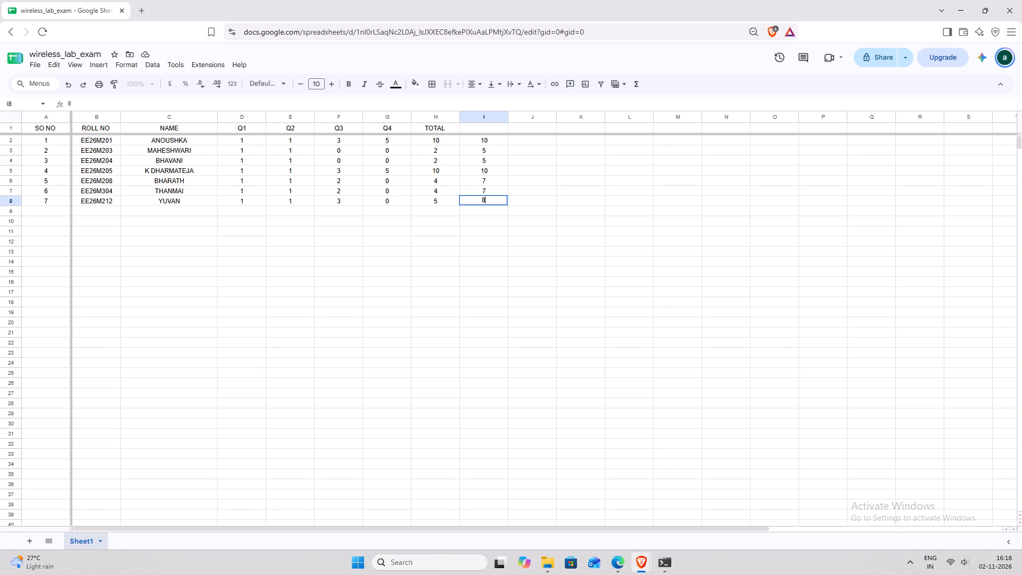
key(Right)
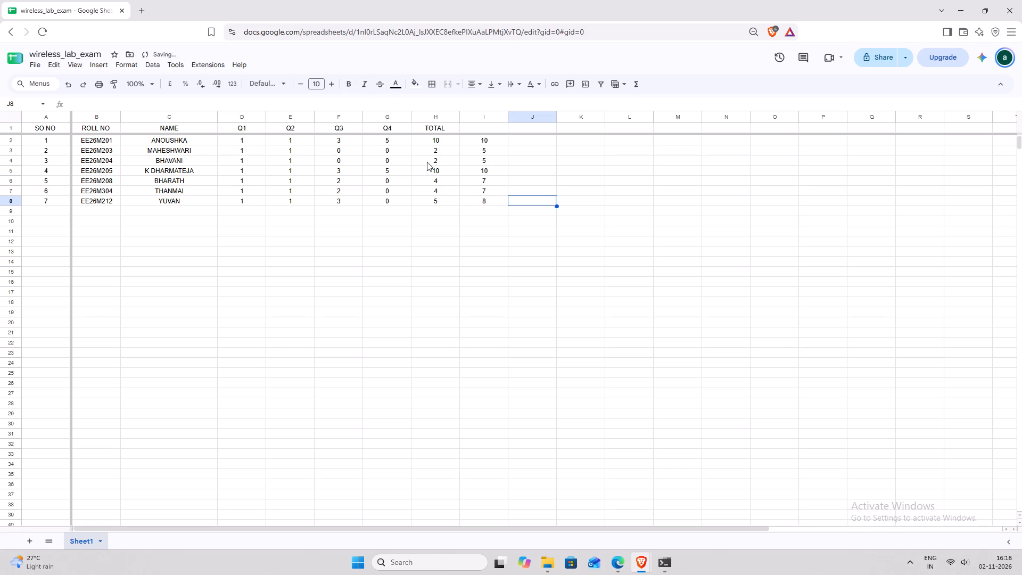
Enter the heading FINAL MARKS in cell I1 above the extra marks column.
click(476, 127)
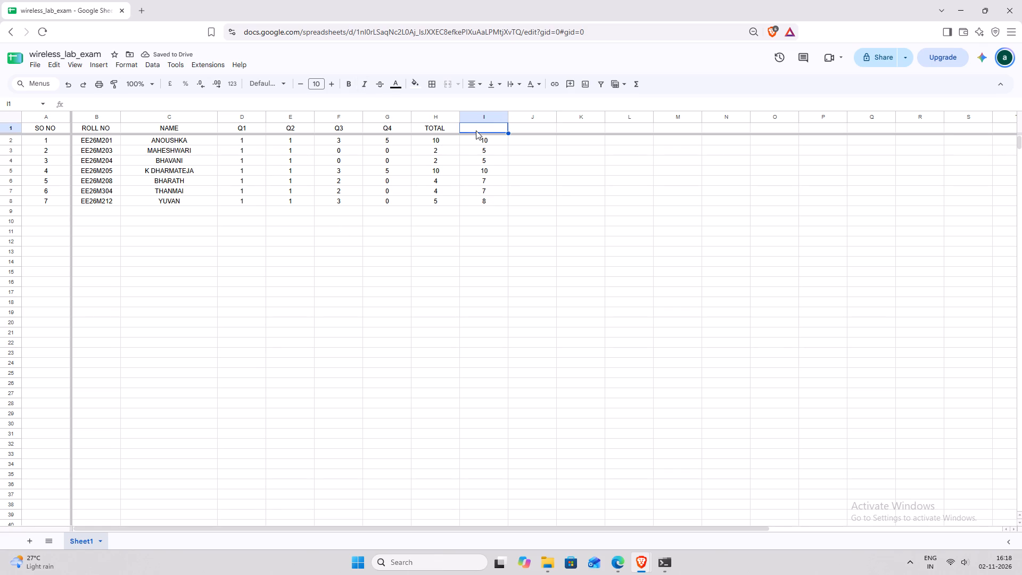
text(FINAL)
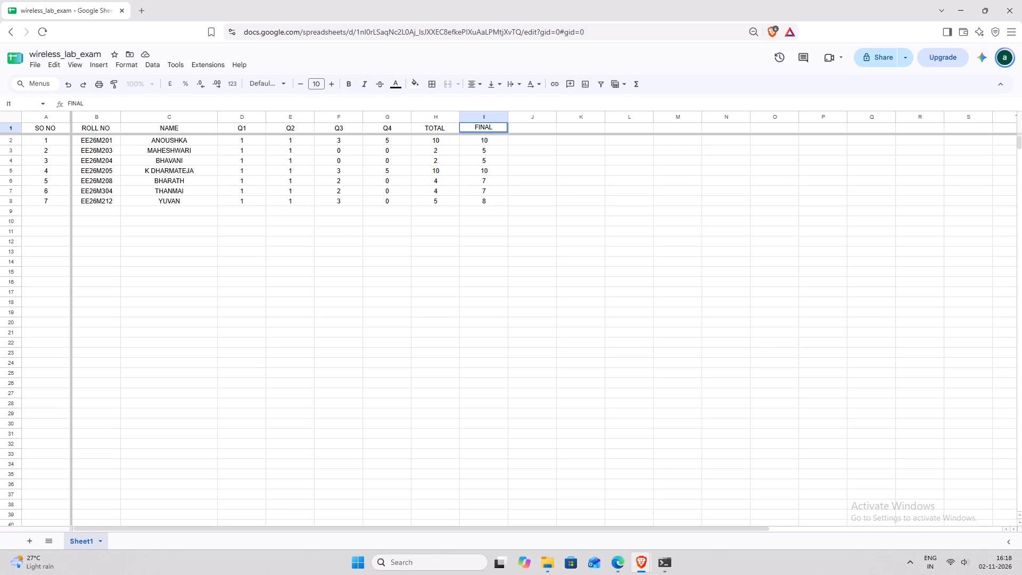
scroll(476, 130, up, 1)
key(space)
text(MARKS)
key(Return)
click(607, 159)
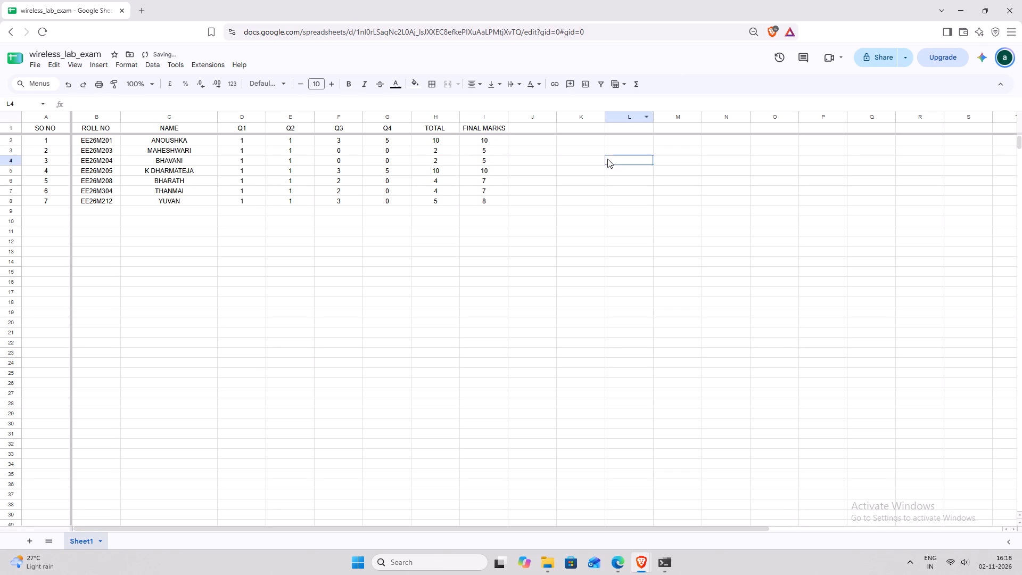
click(620, 316)
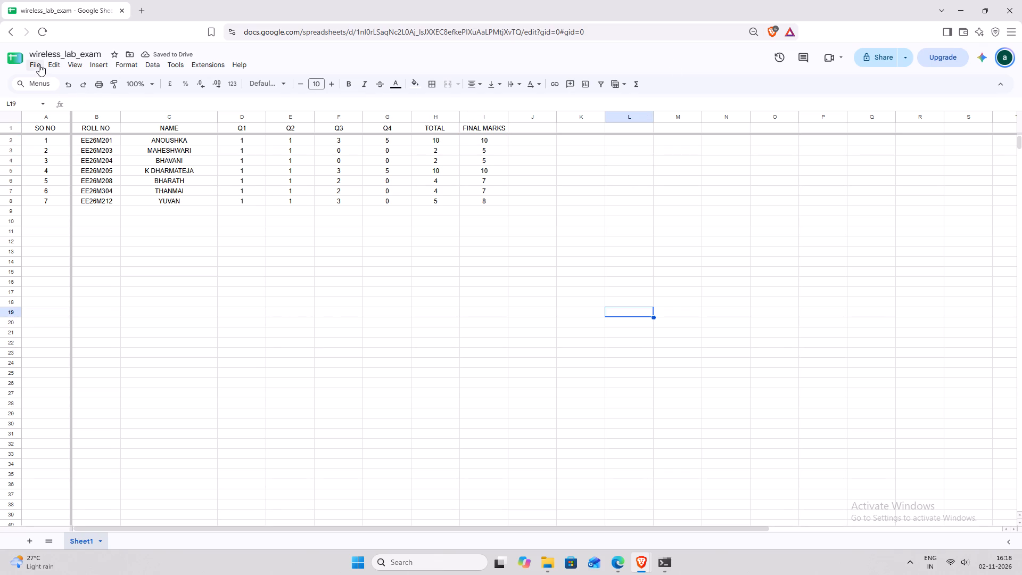
Set the font size of the range A3:K25, from the second student down, to 12.
drag(436, 342, 498, 348)
drag(579, 374, 0, 136)
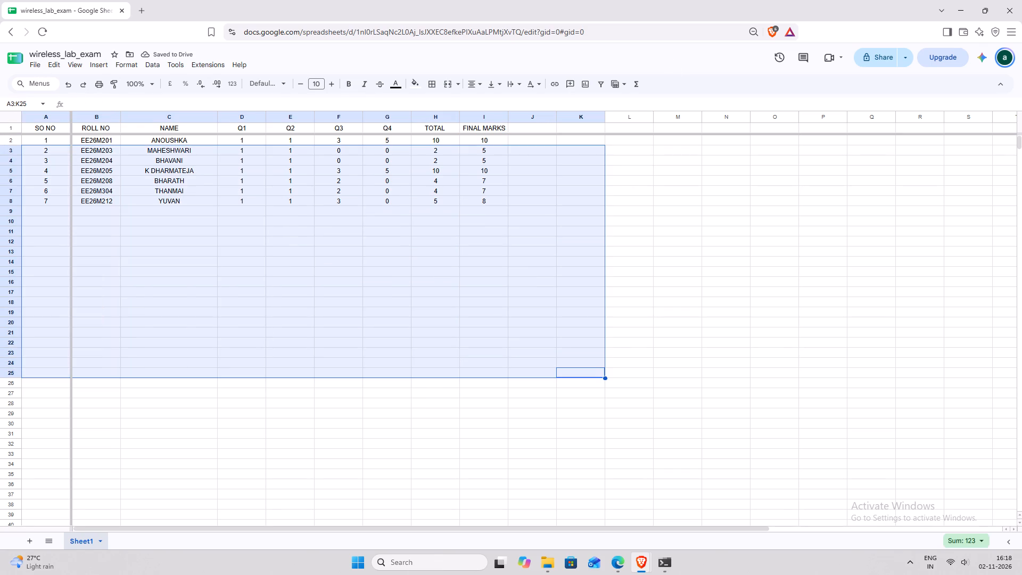
triple_click(336, 81)
triple_click(336, 81)
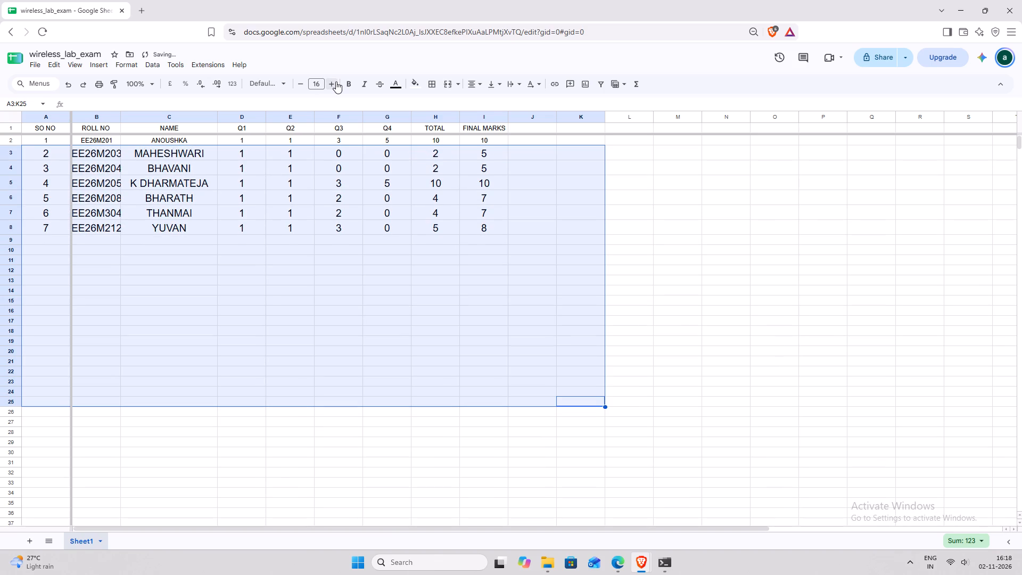
click(294, 86)
triple_click(299, 83)
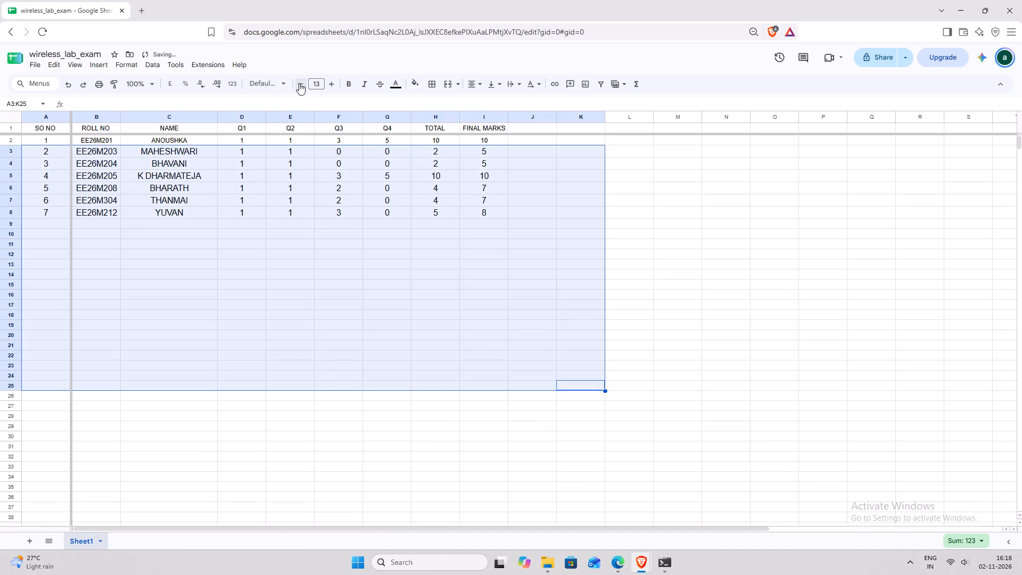
click(299, 83)
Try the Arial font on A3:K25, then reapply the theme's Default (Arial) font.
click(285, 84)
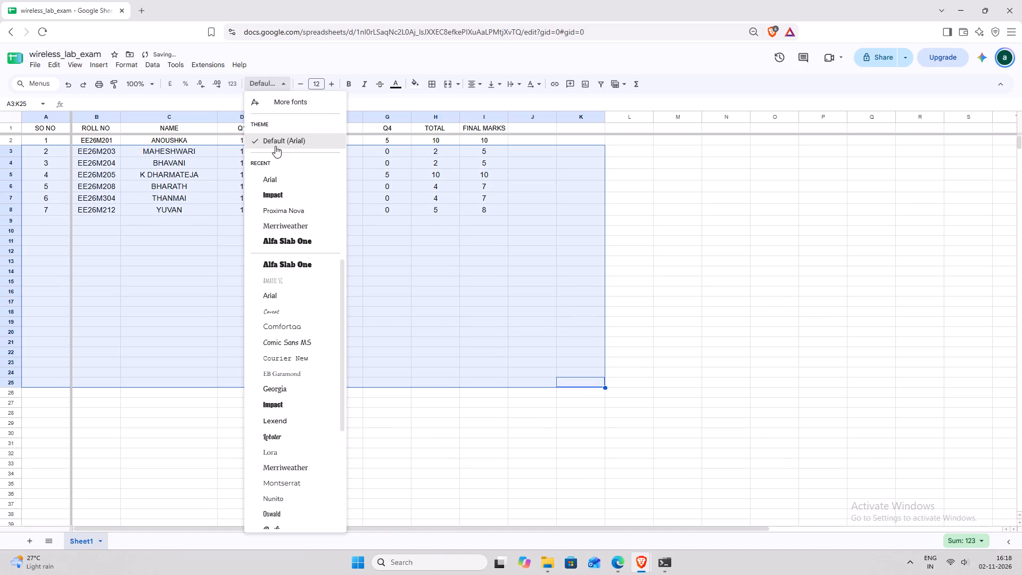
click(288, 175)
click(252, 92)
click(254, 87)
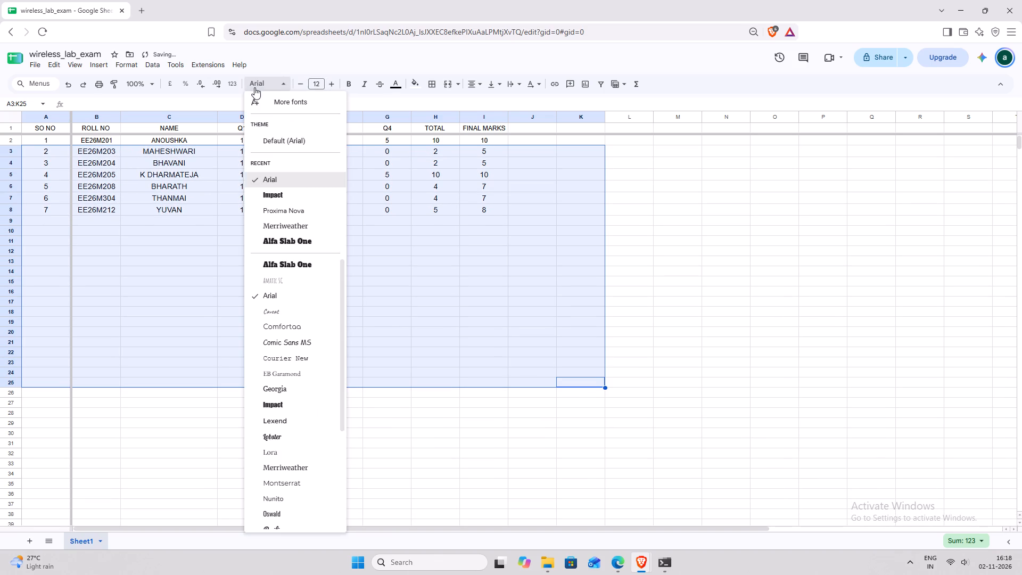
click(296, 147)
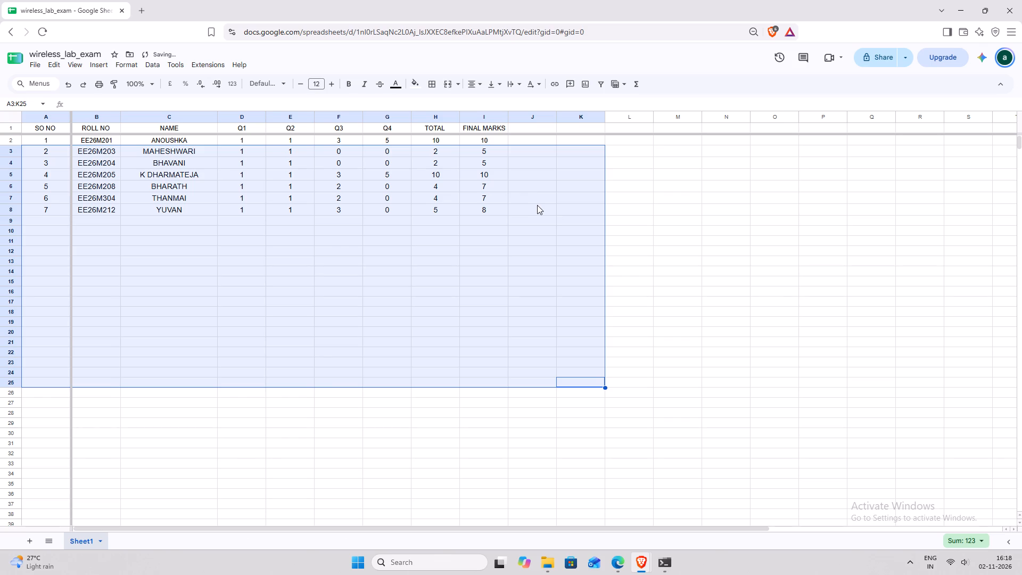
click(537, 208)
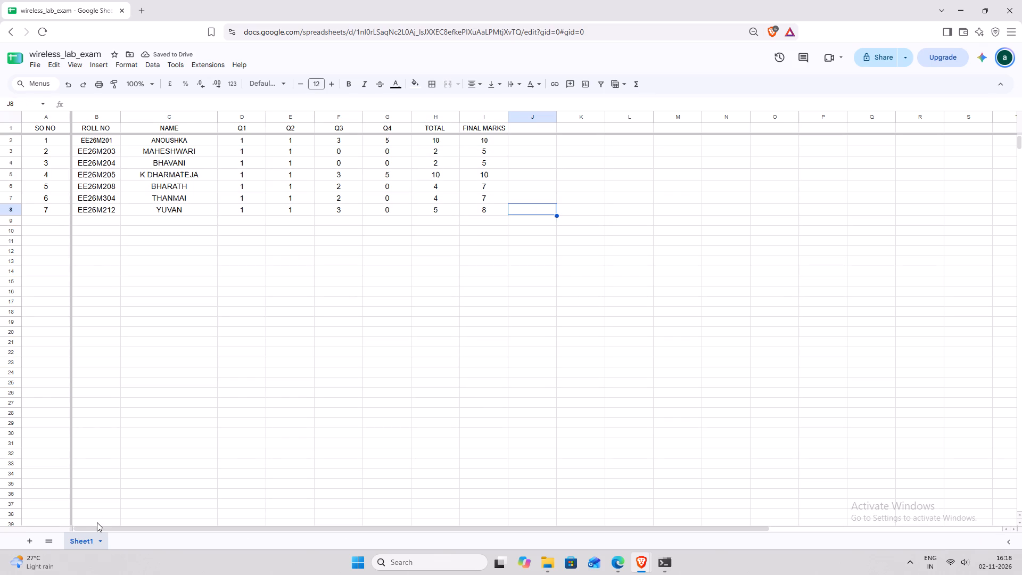
Add a second blank sheet to the workbook.
click(95, 539)
click(73, 543)
click(27, 544)
Rename Sheet1, which holds the mark table, as NOV 2.
click(86, 544)
click(98, 540)
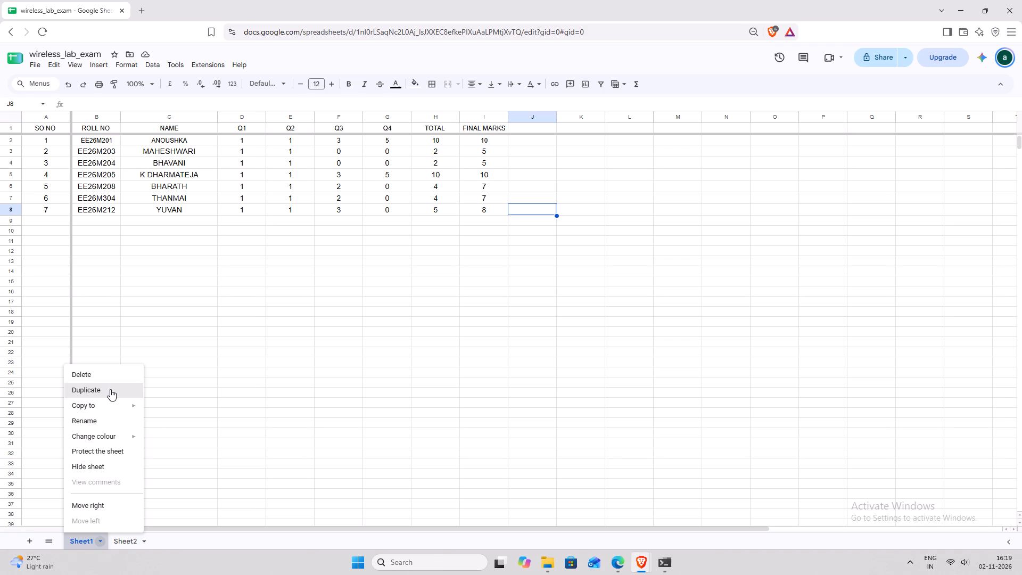
click(121, 427)
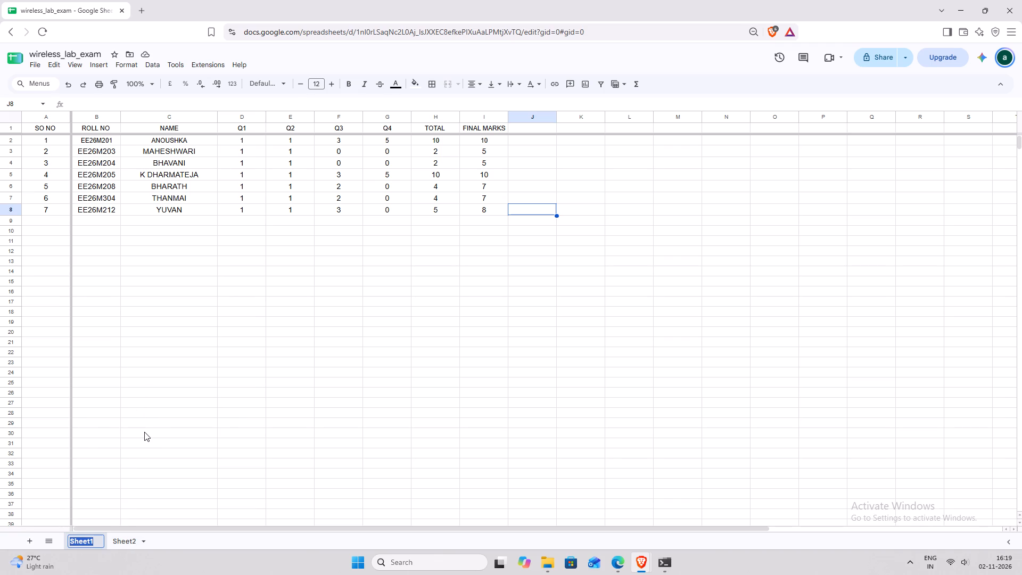
text(NOV 2)
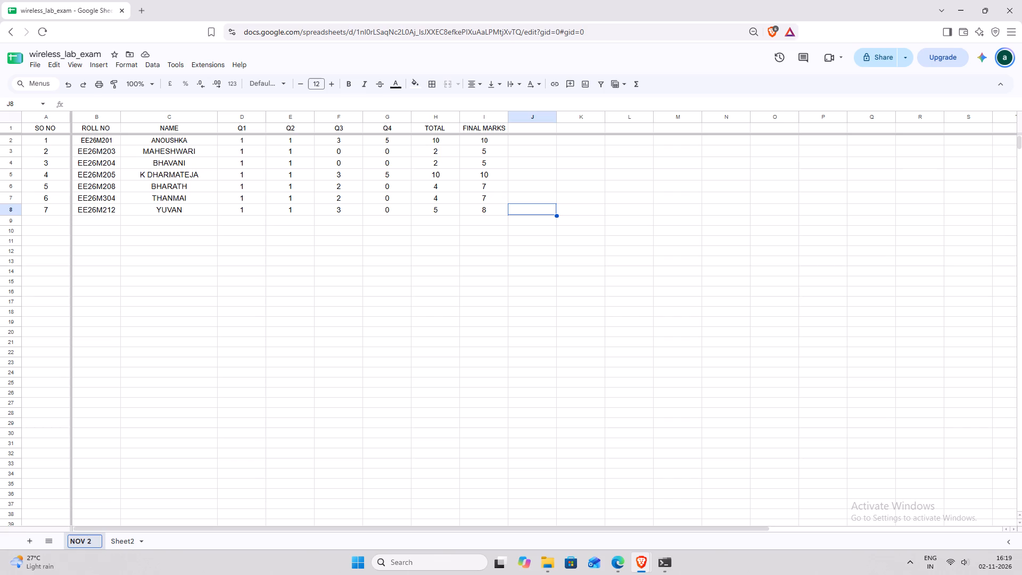
key(Return)
Rename the blank Sheet2 as NOV 4.
click(139, 540)
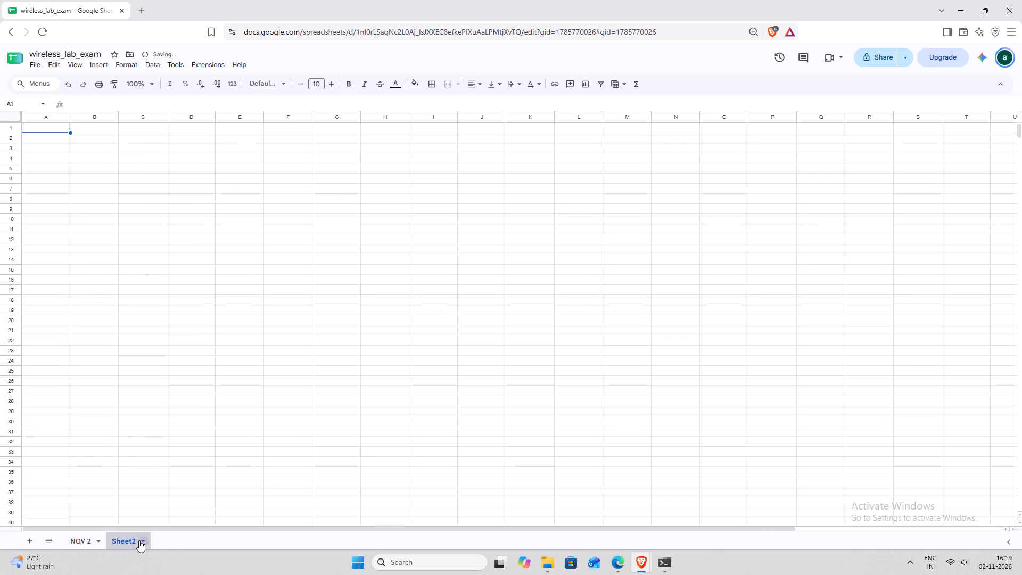
right_click(119, 545)
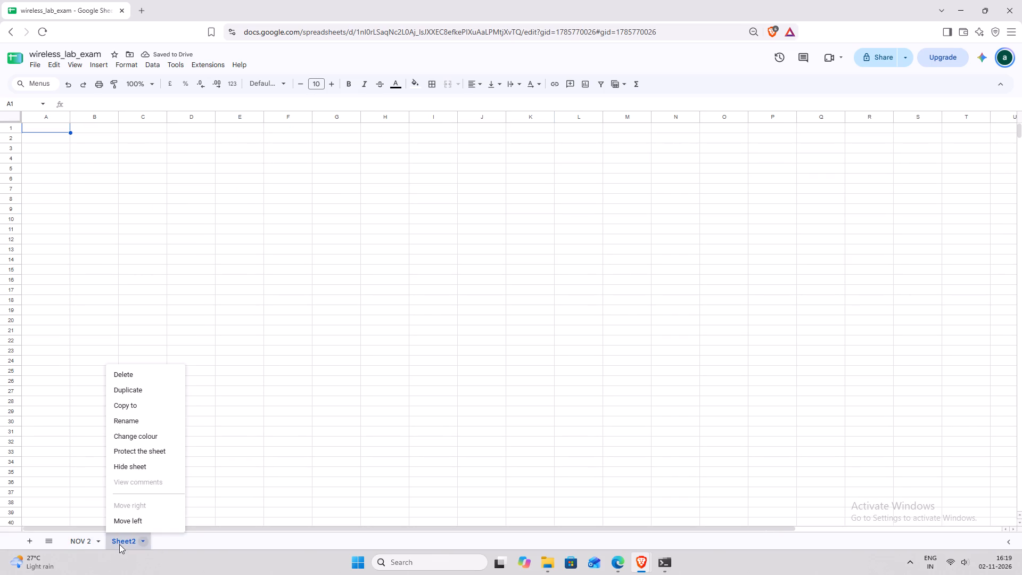
click(144, 425)
text(NOV 4)
key(Return)
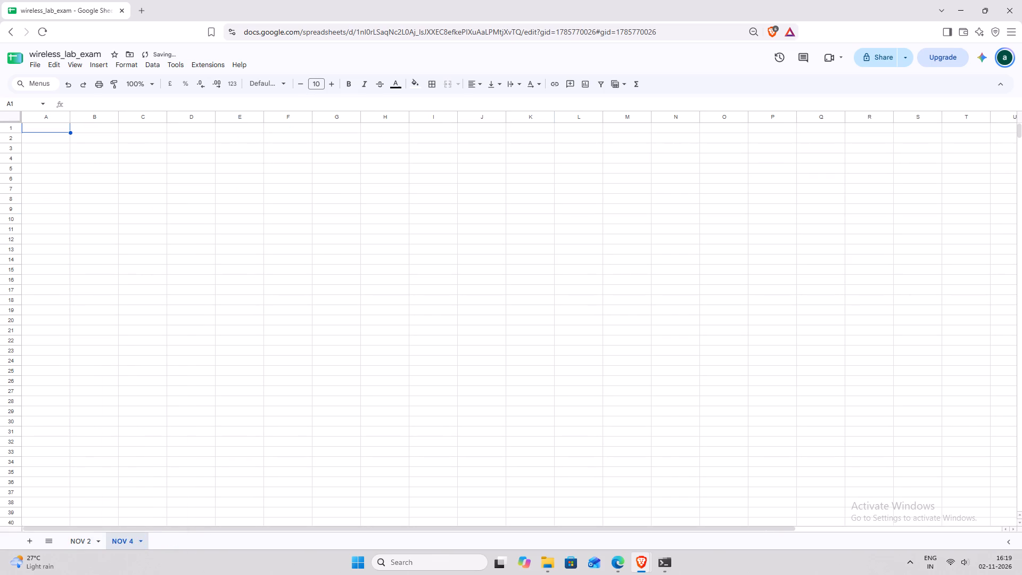
Apply all borders to the mark table A1:I8 on the NOV 2 sheet.
click(83, 543)
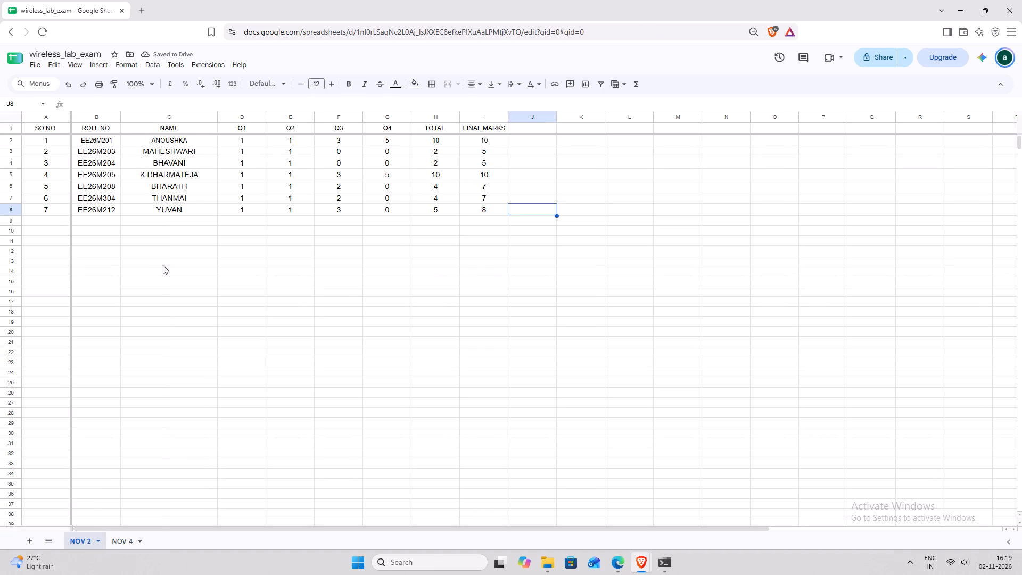
click(468, 230)
click(500, 223)
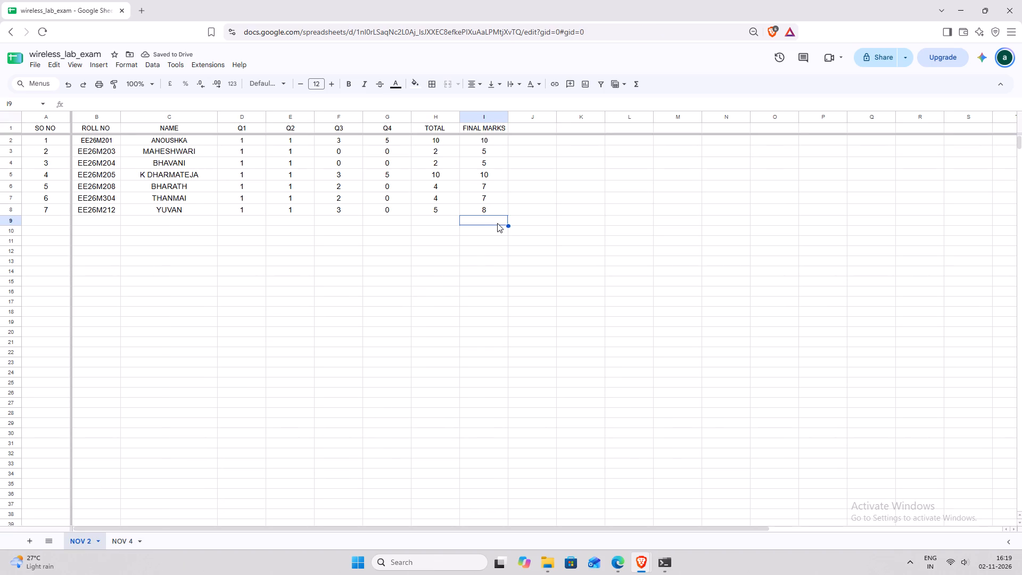
click(494, 215)
click(494, 212)
drag(493, 211, 470, 205)
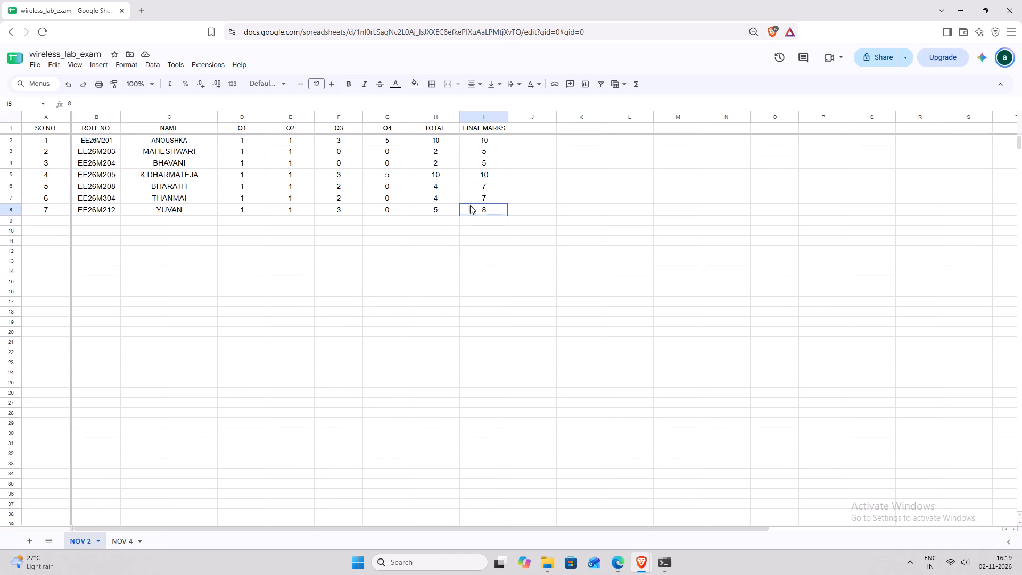
drag(470, 205, 44, 127)
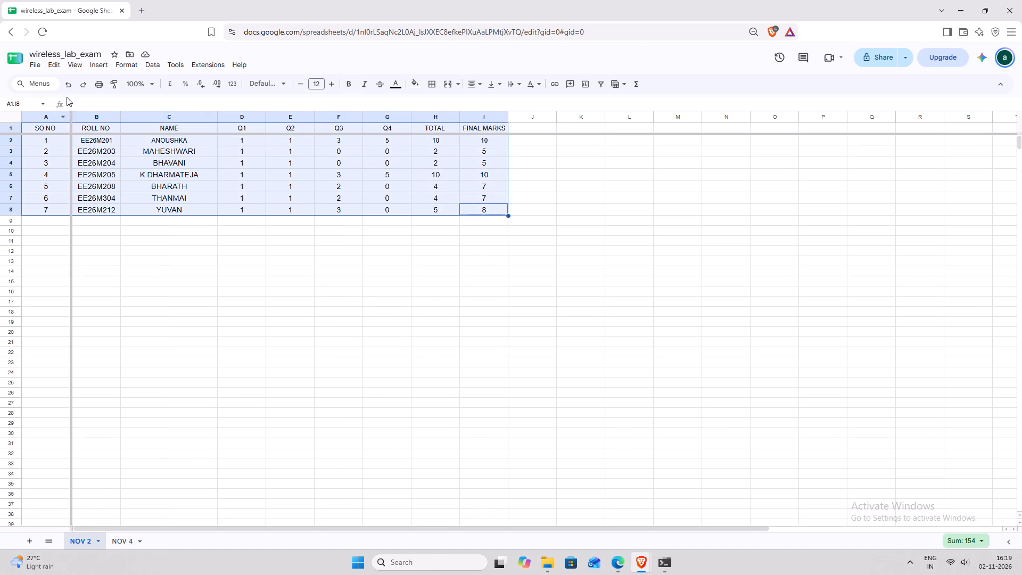
click(430, 85)
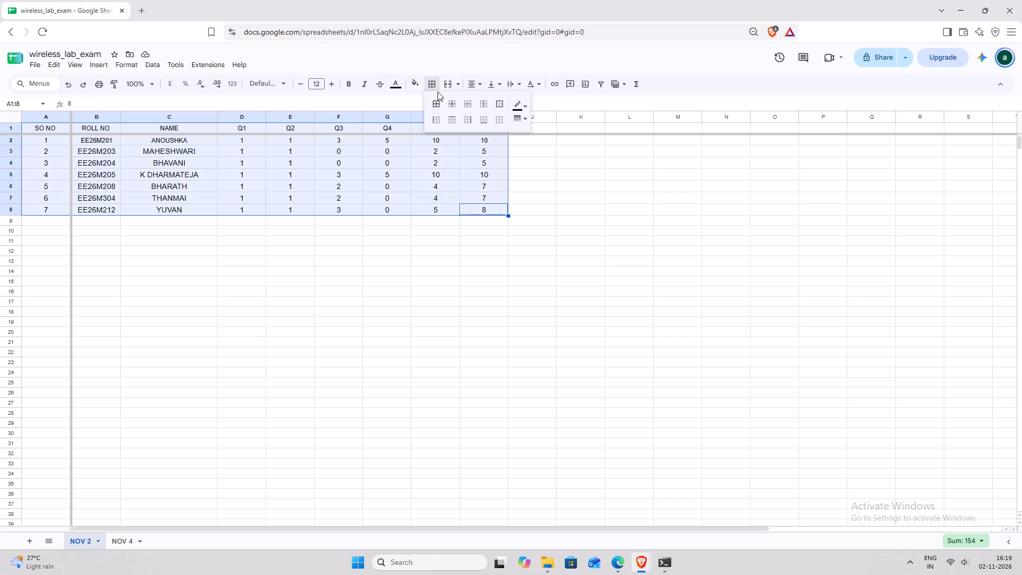
click(435, 102)
click(453, 239)
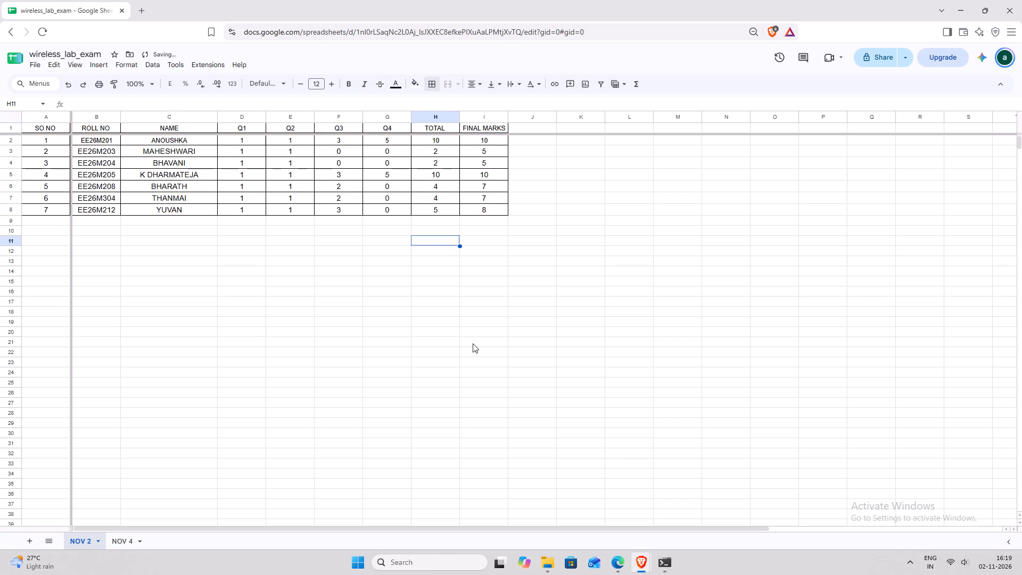
click(473, 343)
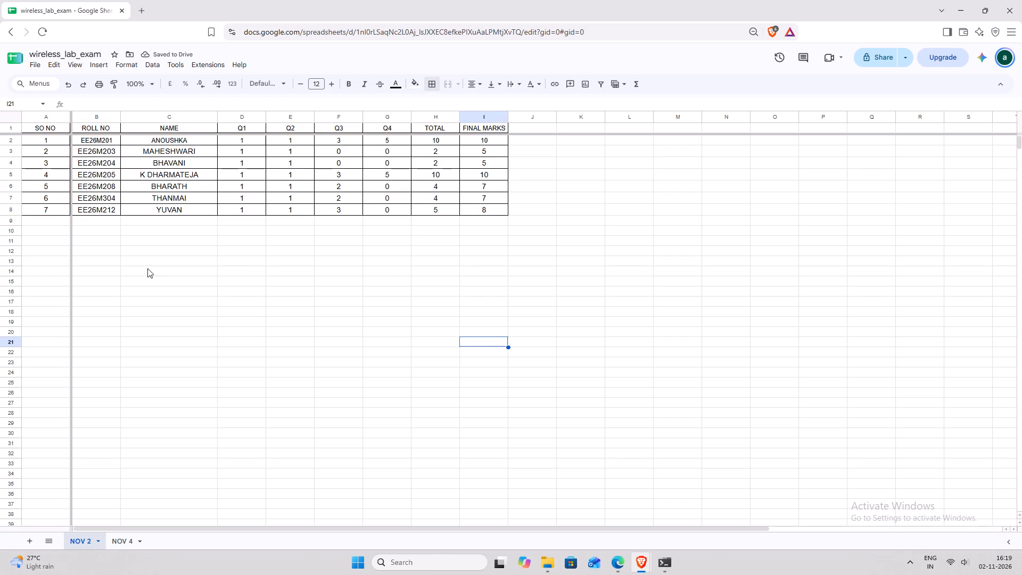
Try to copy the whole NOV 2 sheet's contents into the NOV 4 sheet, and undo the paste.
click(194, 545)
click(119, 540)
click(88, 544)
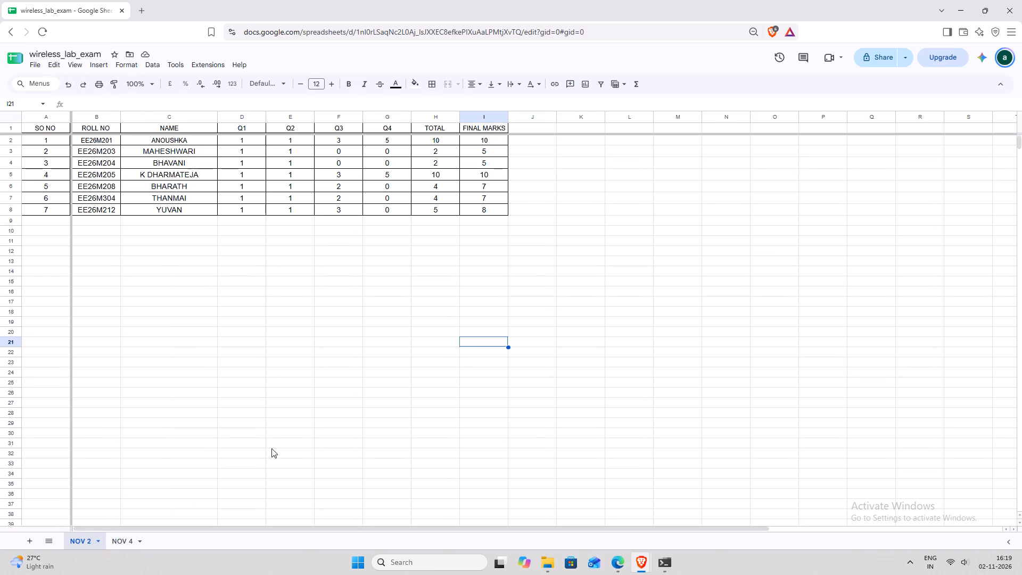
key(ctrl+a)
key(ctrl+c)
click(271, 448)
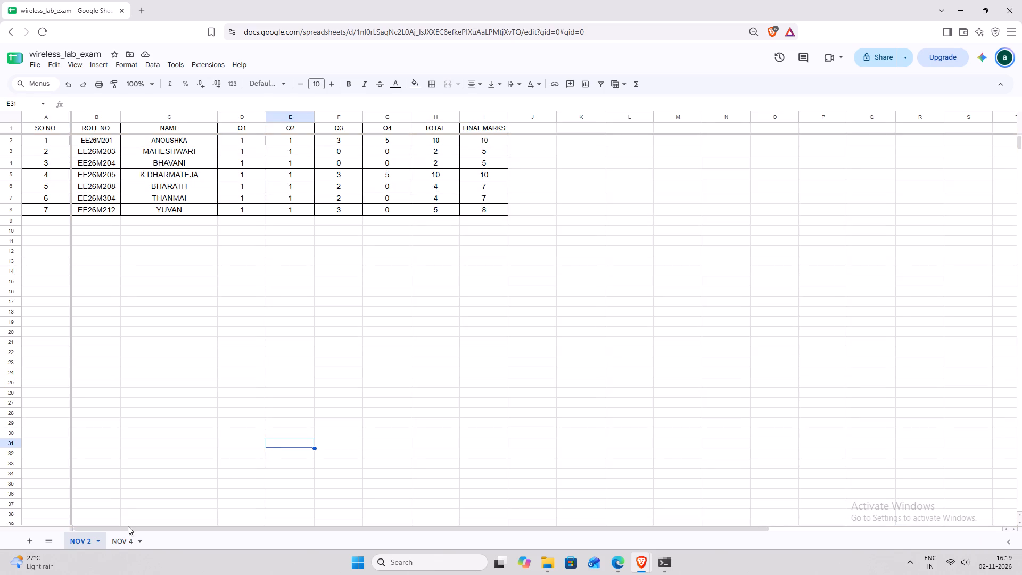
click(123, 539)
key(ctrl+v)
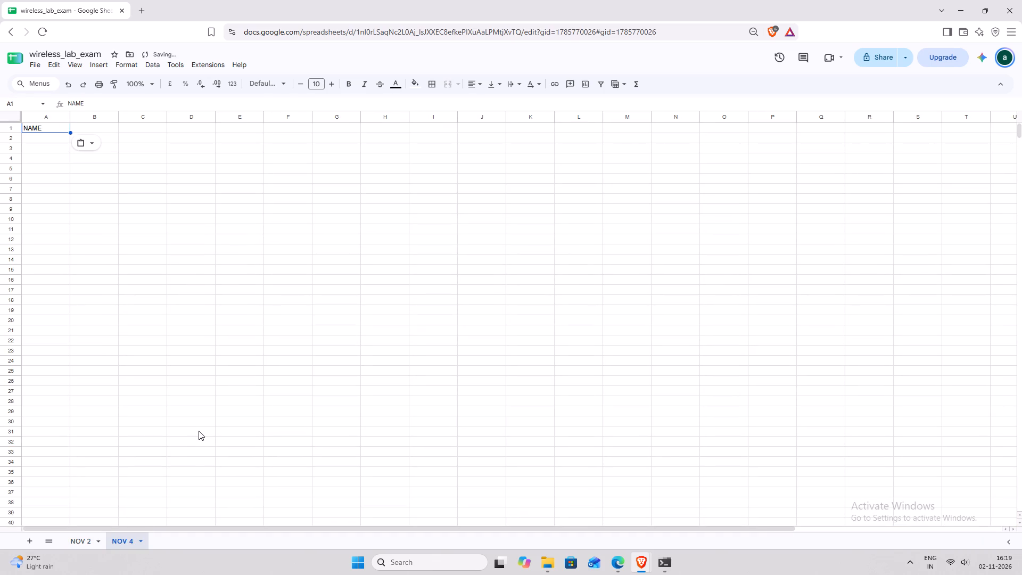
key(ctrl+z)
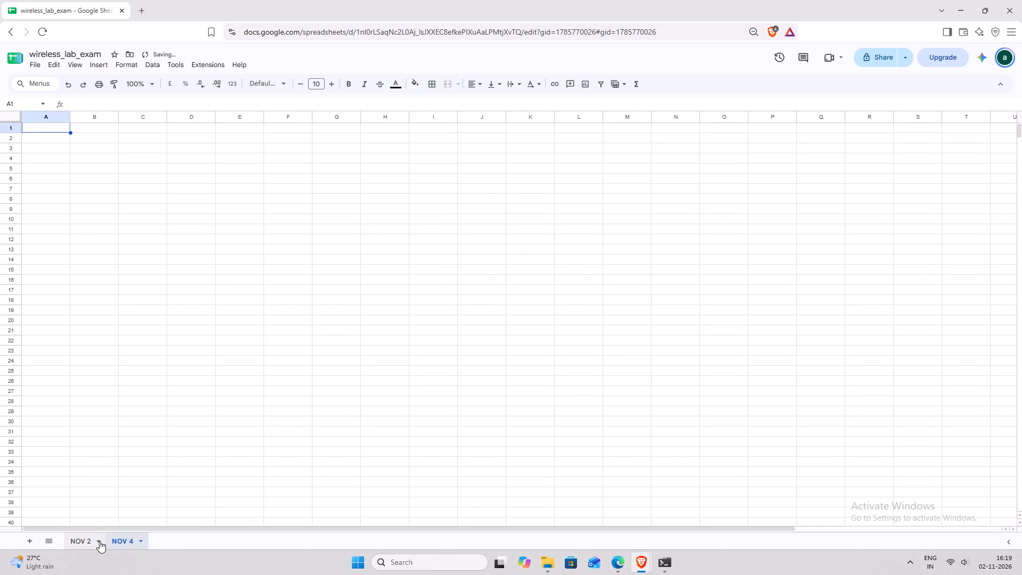
Duplicate the NOV 2 sheet.
click(100, 541)
click(77, 547)
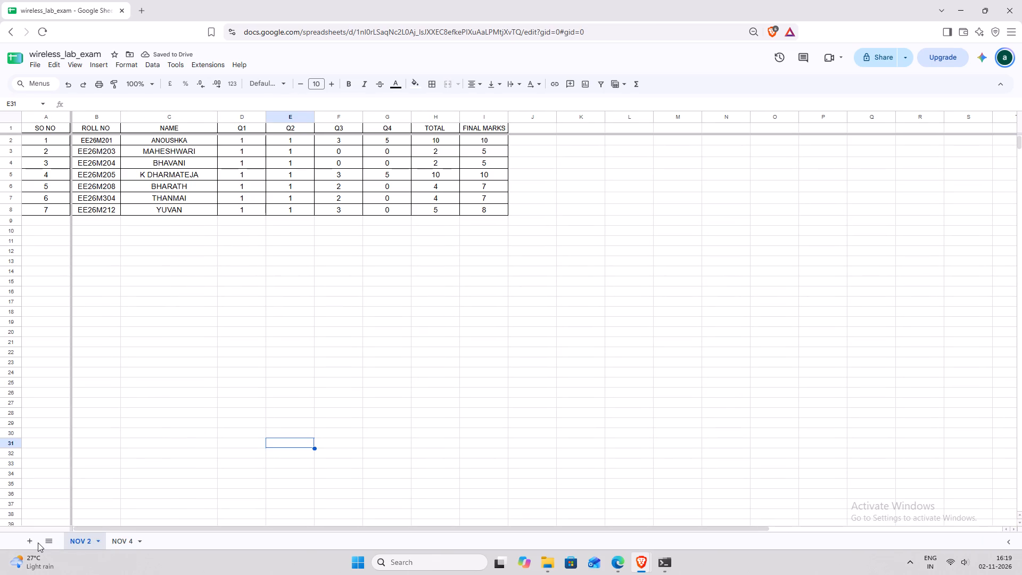
click(38, 543)
click(85, 538)
click(97, 537)
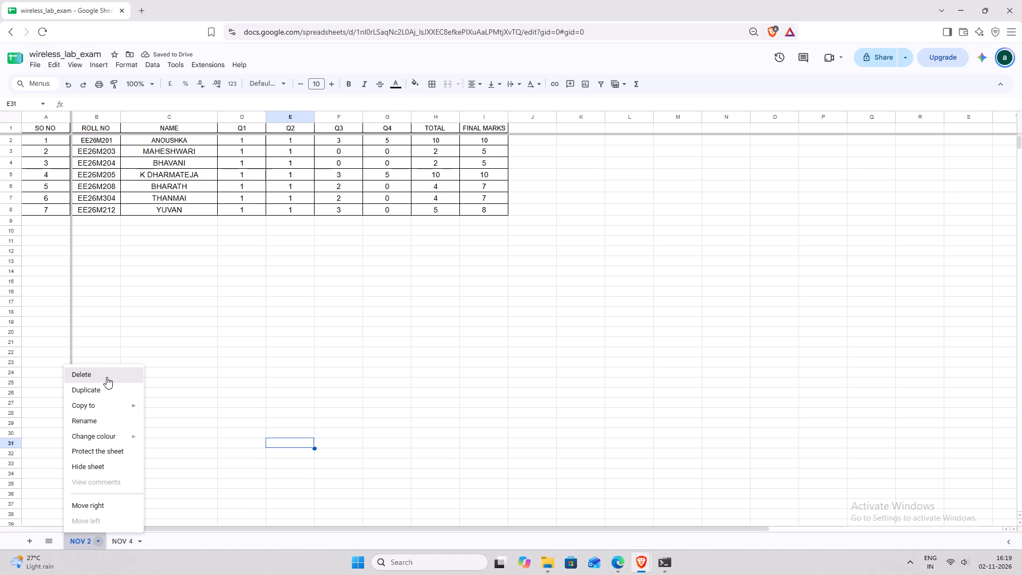
click(110, 391)
Delete the blank NOV 4 sheet.
click(199, 536)
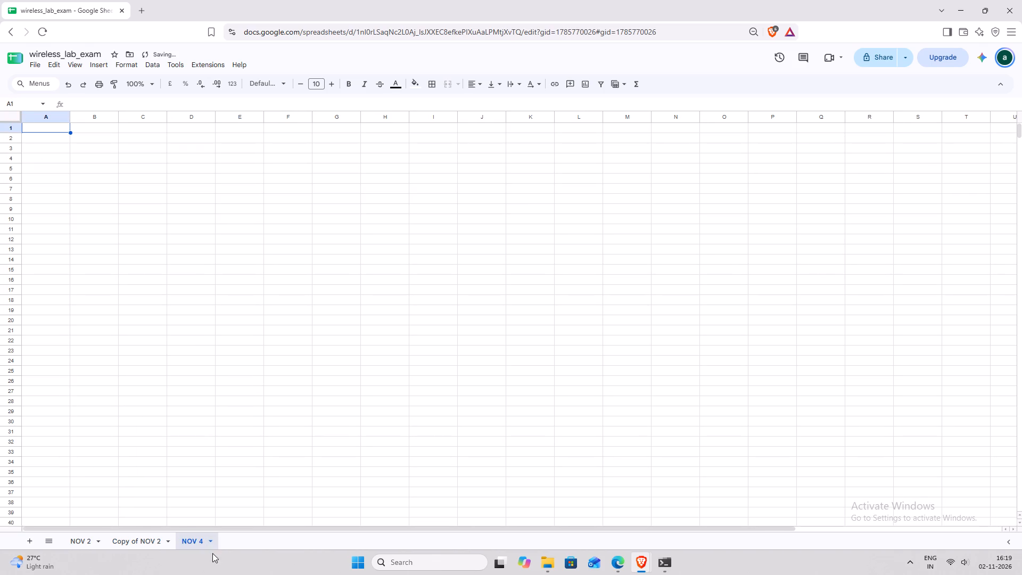
click(212, 544)
click(223, 377)
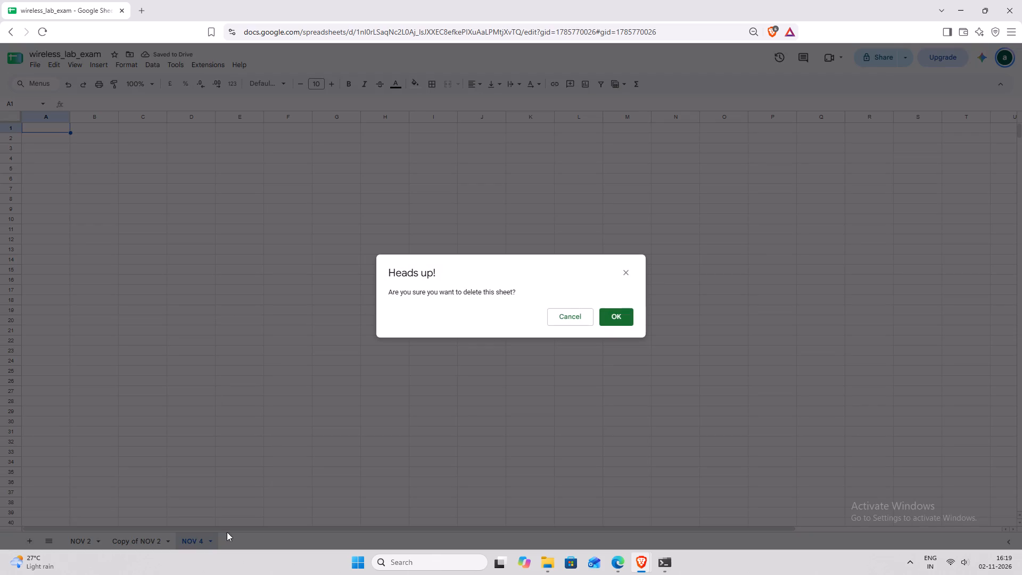
click(610, 317)
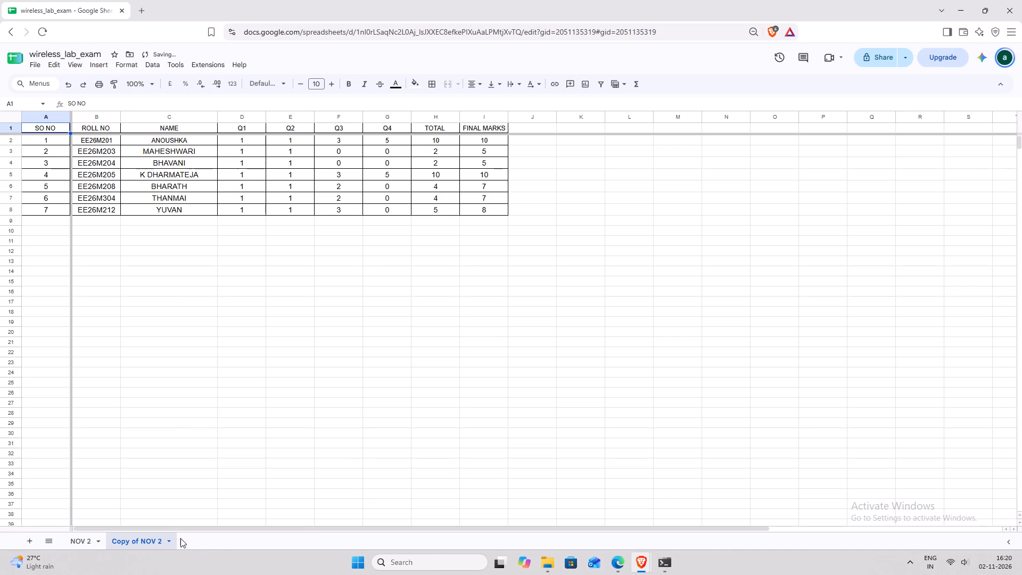
Rename the duplicated sheet Copy of NOV 2 as NOV 4.
click(170, 539)
click(156, 418)
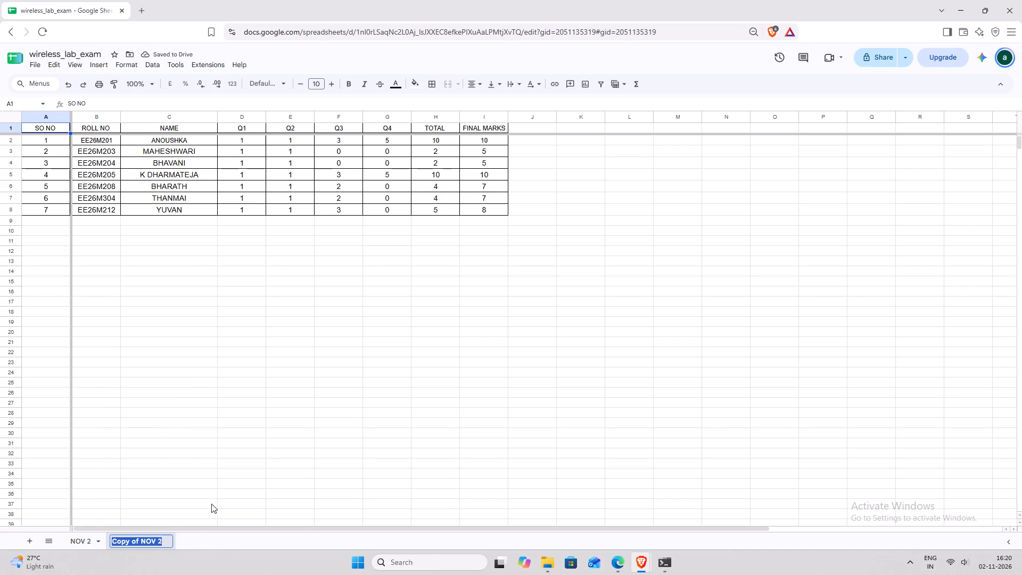
click(139, 546)
click(145, 540)
click(167, 541)
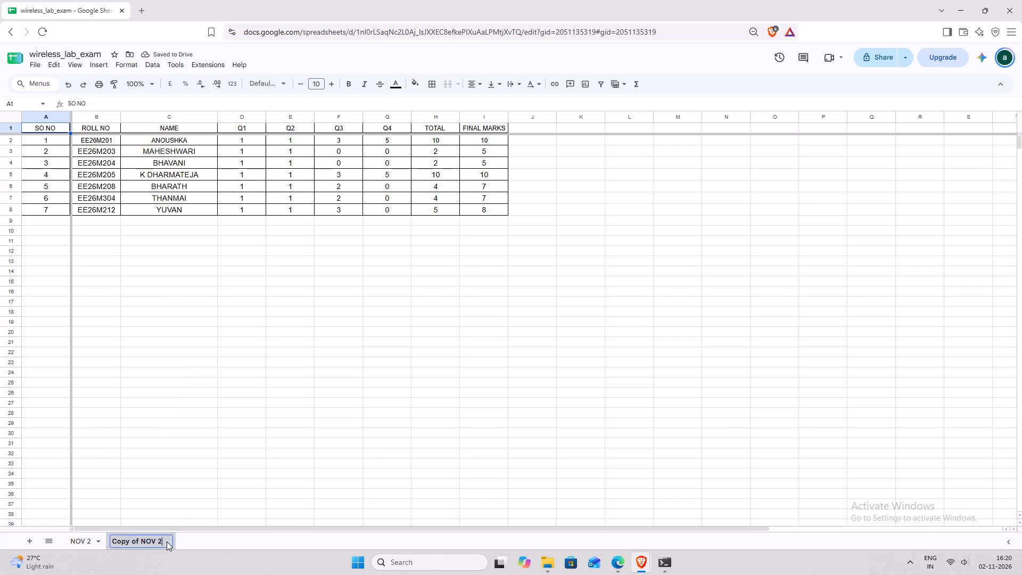
key(BackSpace)
key(4)
key(Left)
key(Left)
key(Left)
key(Left)
key(Left)
key(BackSpace)
key(BackSpace)
key(BackSpace)
key(BackSpace)
key(BackSpace)
key(BackSpace)
key(BackSpace)
key(BackSpace)
key(BackSpace)
key(BackSpace)
key(BackSpace)
key(BackSpace)
key(BackSpace)
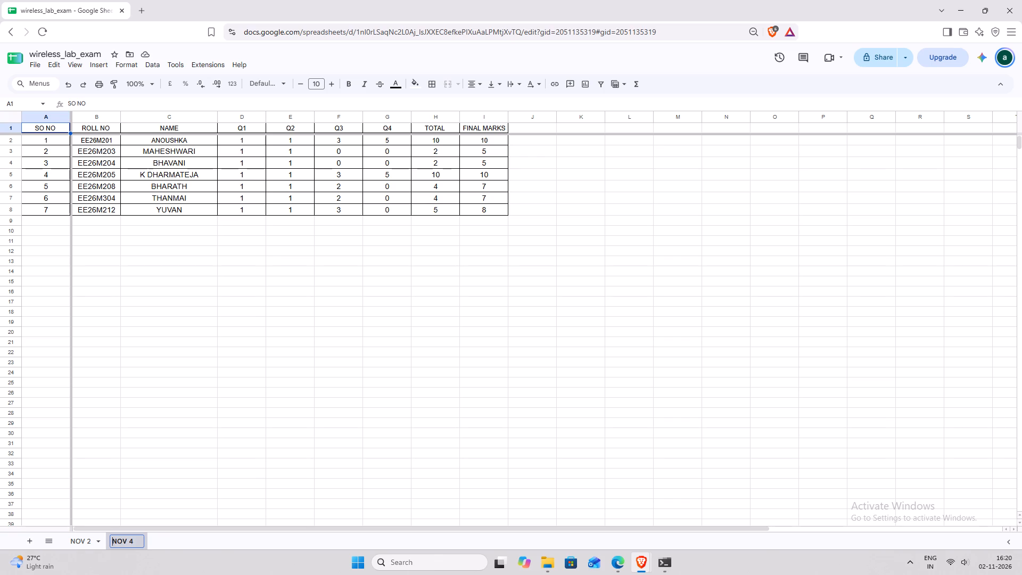
key(Return)
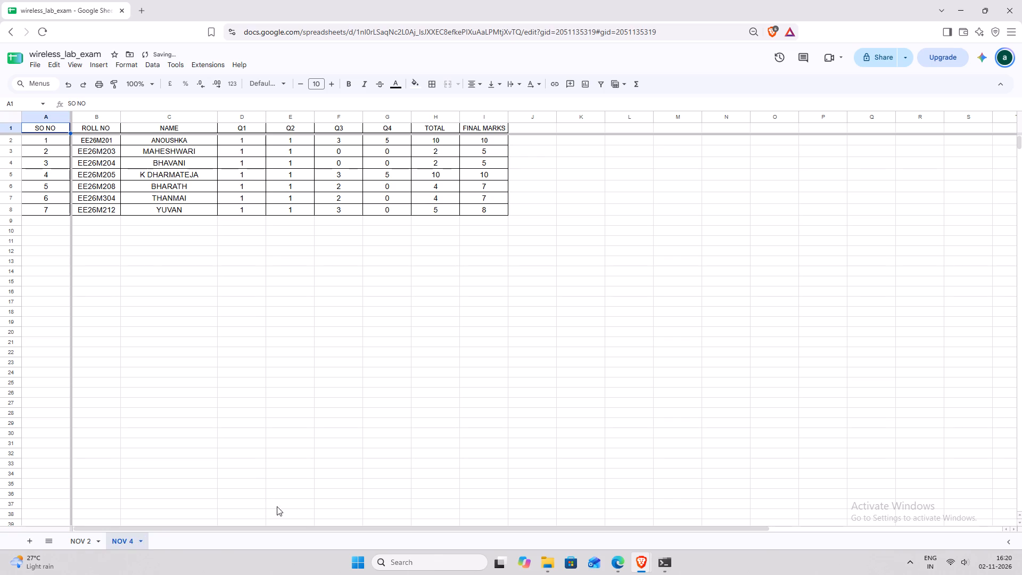
Clear the student entries and marks in B2:J13 on the NOV 4 sheet, leaving the headers and serial numbers.
click(320, 387)
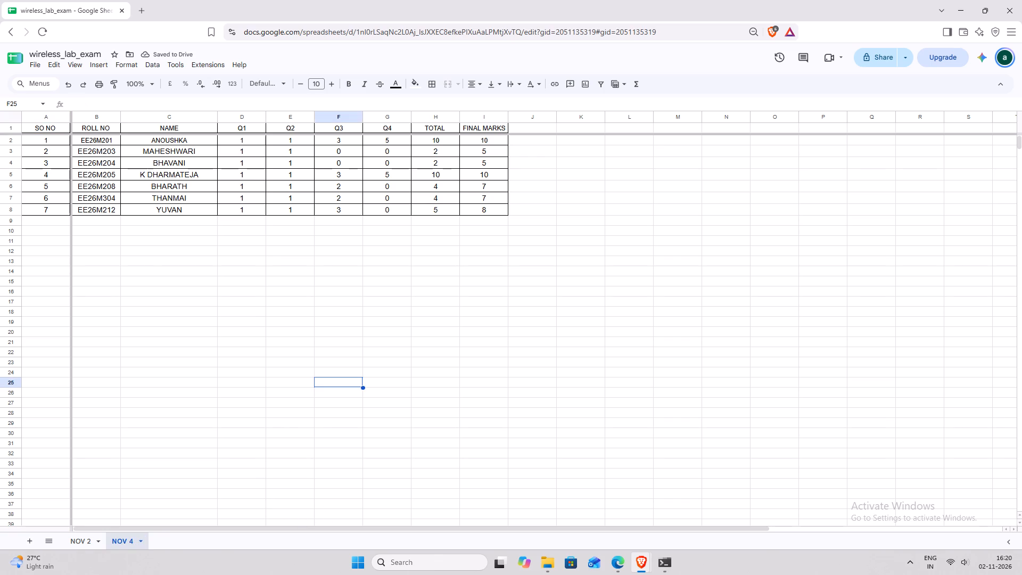
click(617, 292)
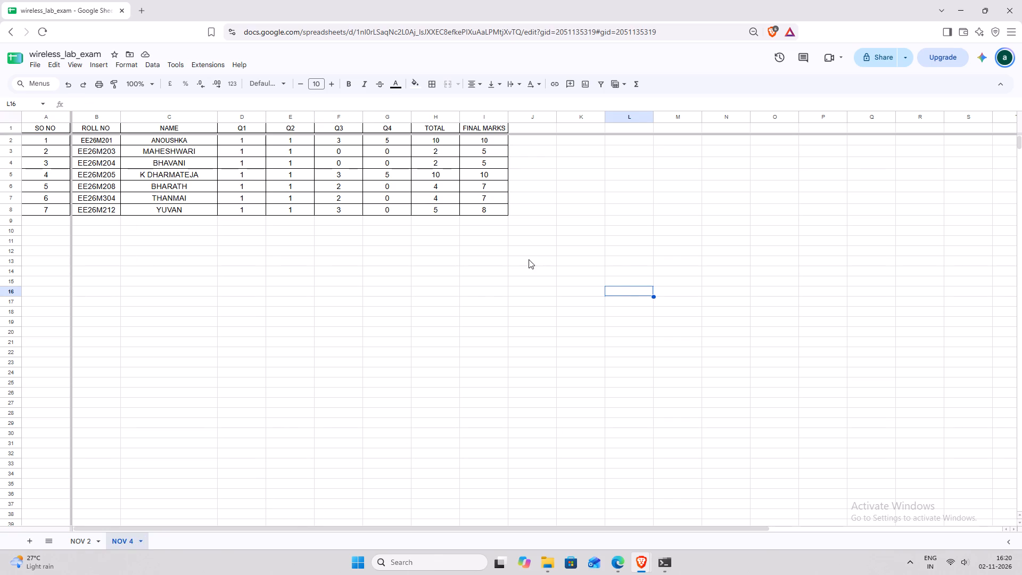
drag(527, 259, 101, 142)
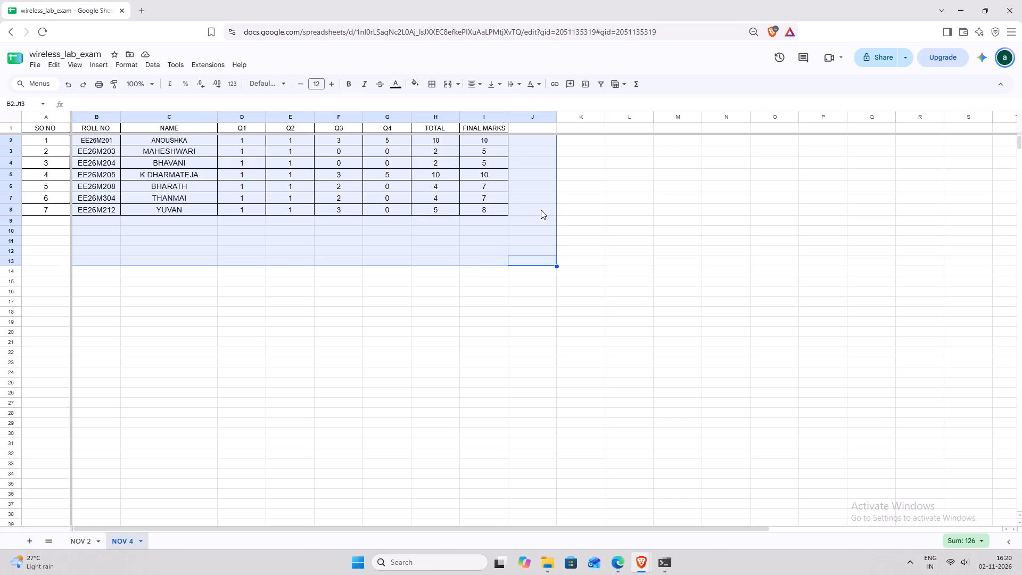
key(BackSpace)
click(518, 306)
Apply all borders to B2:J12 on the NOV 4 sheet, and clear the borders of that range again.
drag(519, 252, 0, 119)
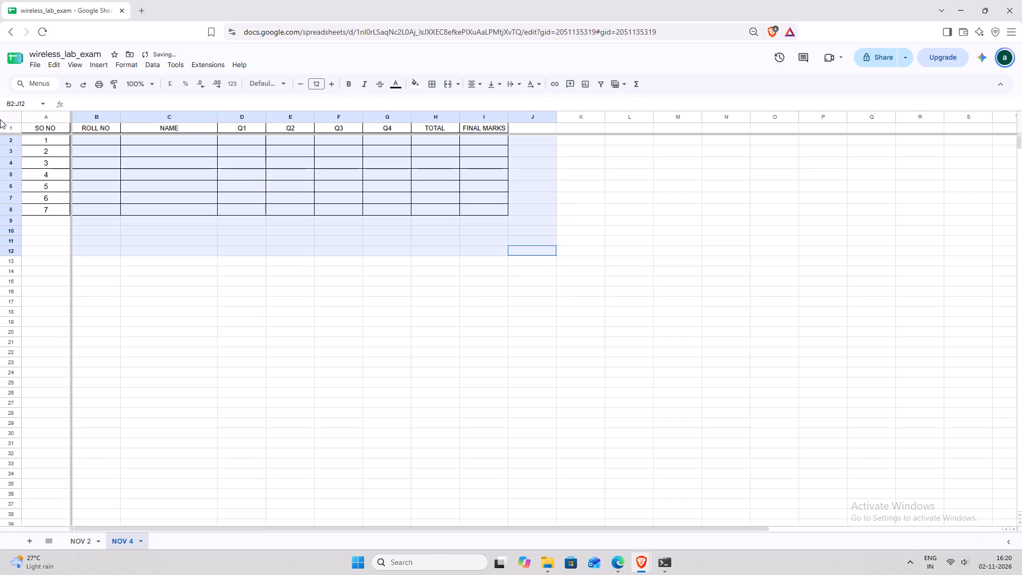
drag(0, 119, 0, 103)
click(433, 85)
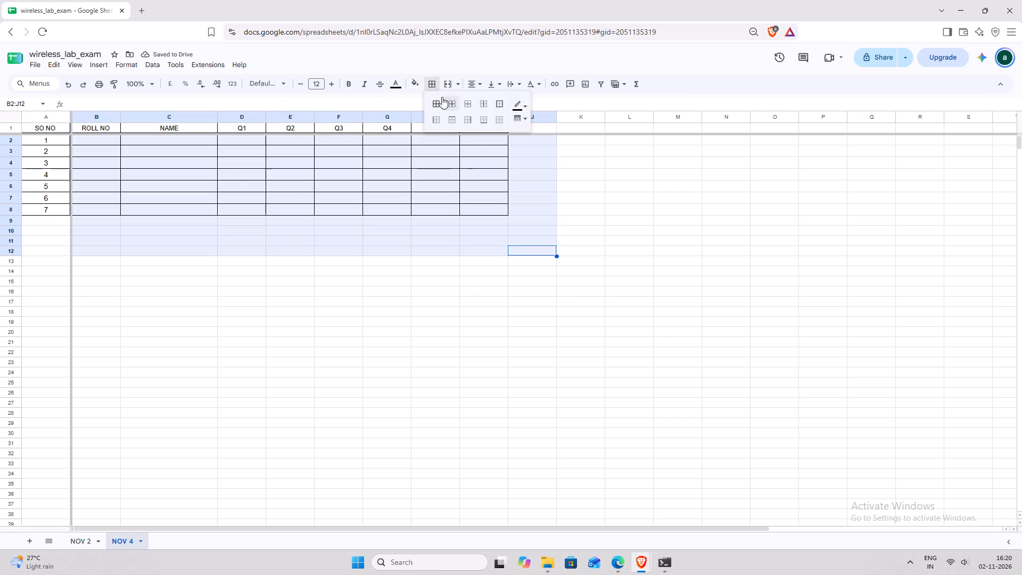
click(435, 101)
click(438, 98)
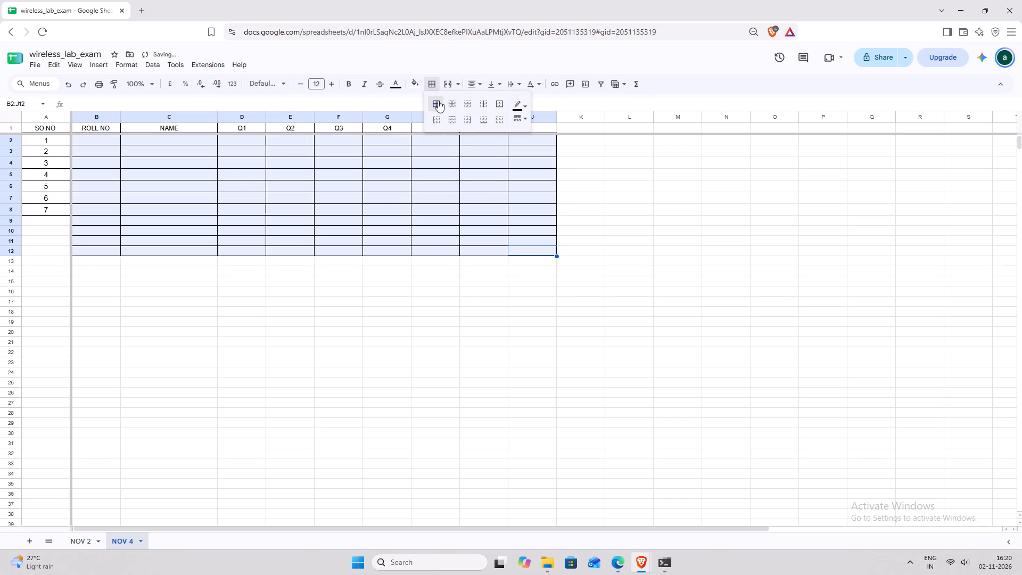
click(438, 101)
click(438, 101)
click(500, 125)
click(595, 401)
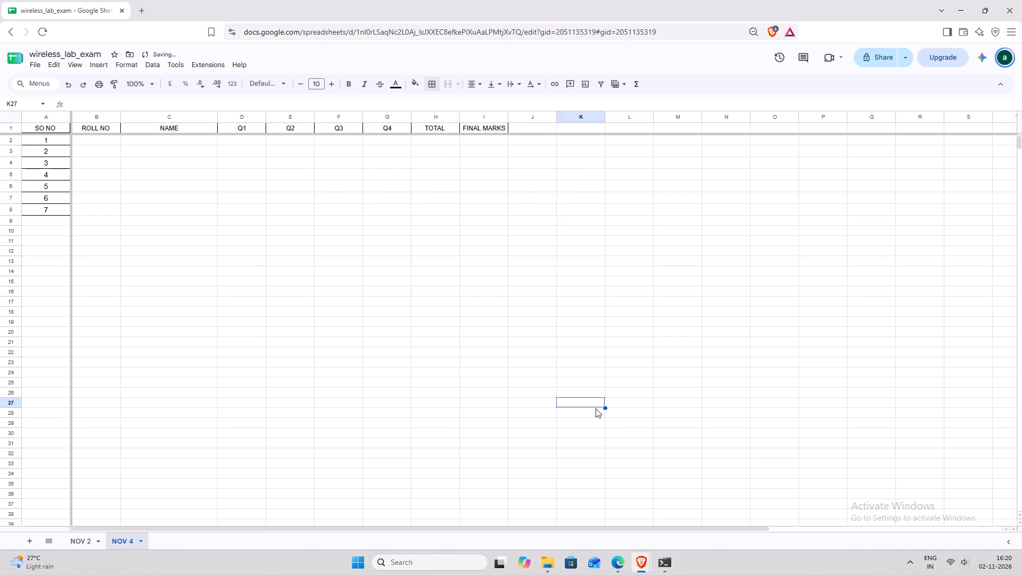
Remove all borders from the entire NOV 4 sheet.
scroll(211, 348, up, 4)
scroll(85, 304, up, 4)
drag(806, 426, 34, 129)
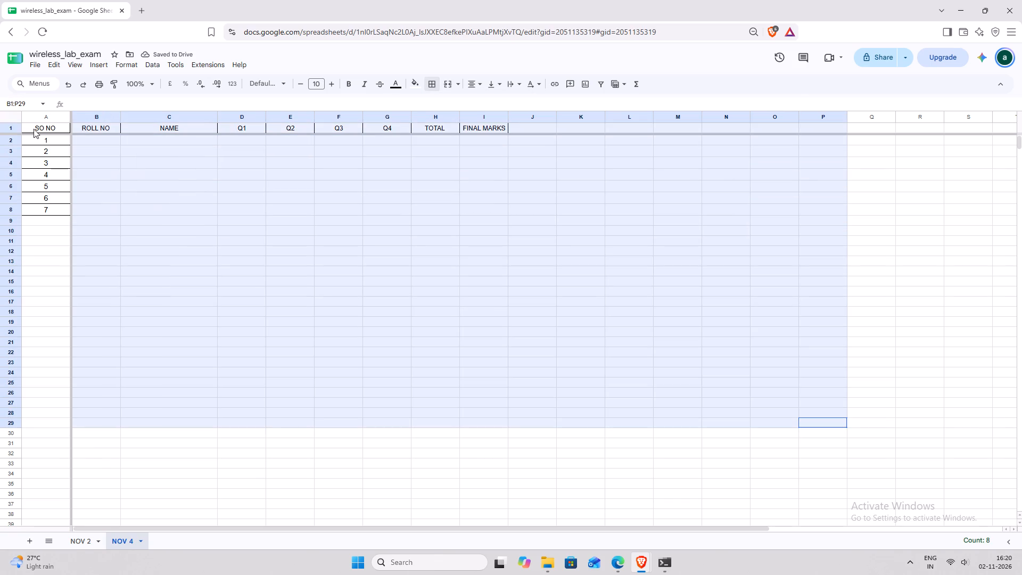
drag(34, 129, 15, 117)
click(15, 117)
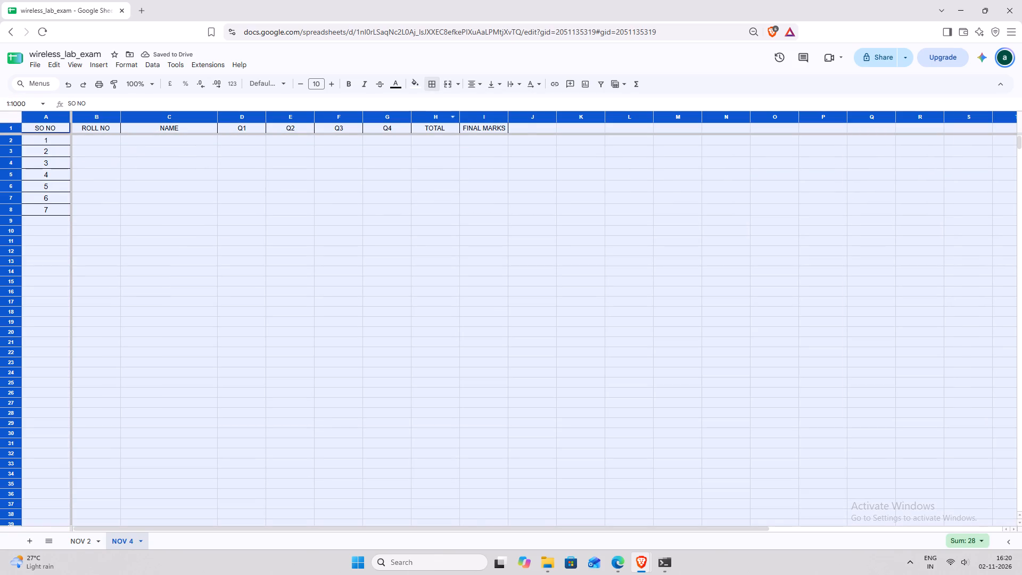
click(432, 86)
click(501, 122)
click(472, 256)
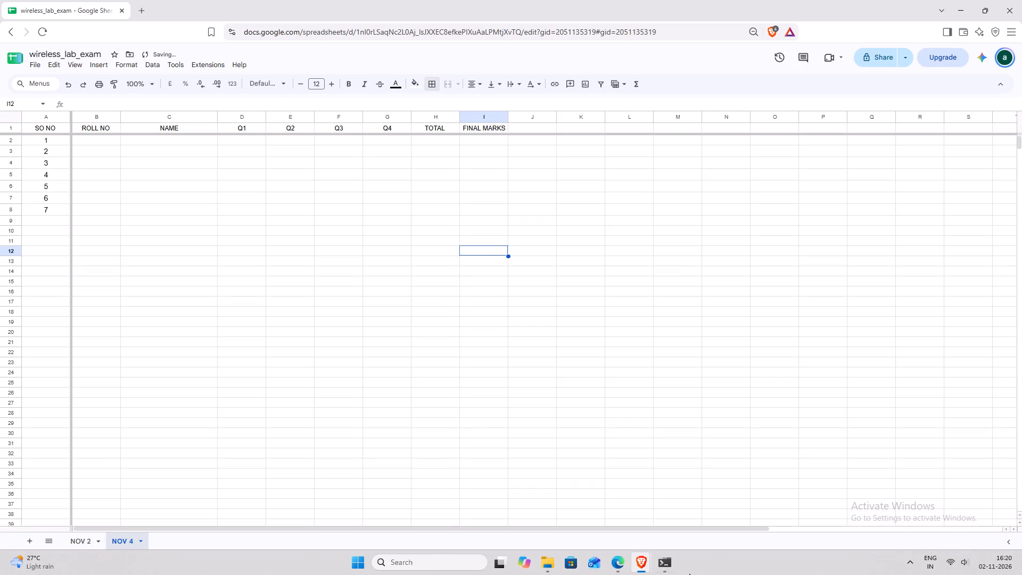
Save the spreadsheet, and save it again from the NOV 2 sheet.
scroll(351, 374, up, 3)
click(263, 432)
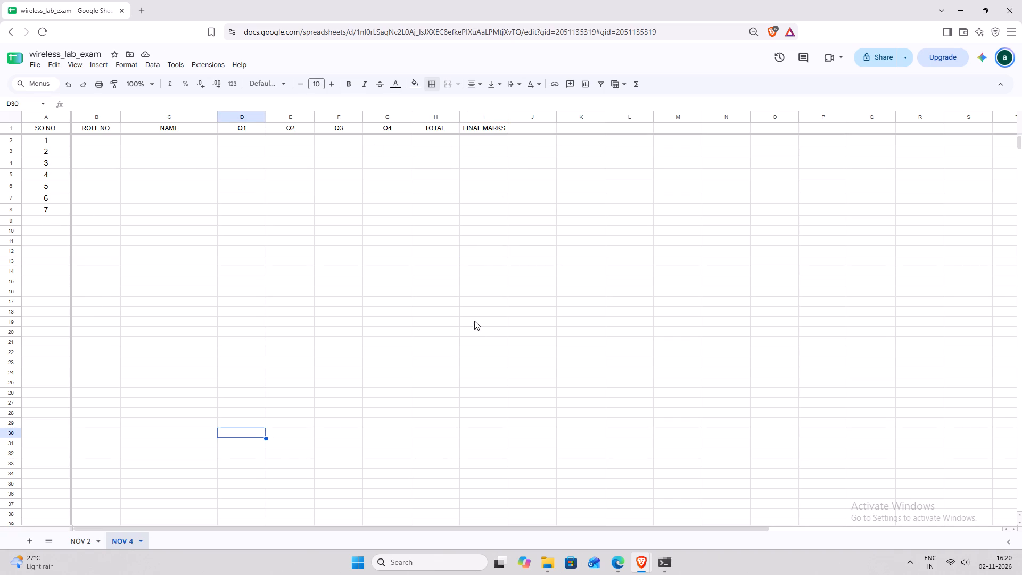
key(ctrl+s)
click(151, 355)
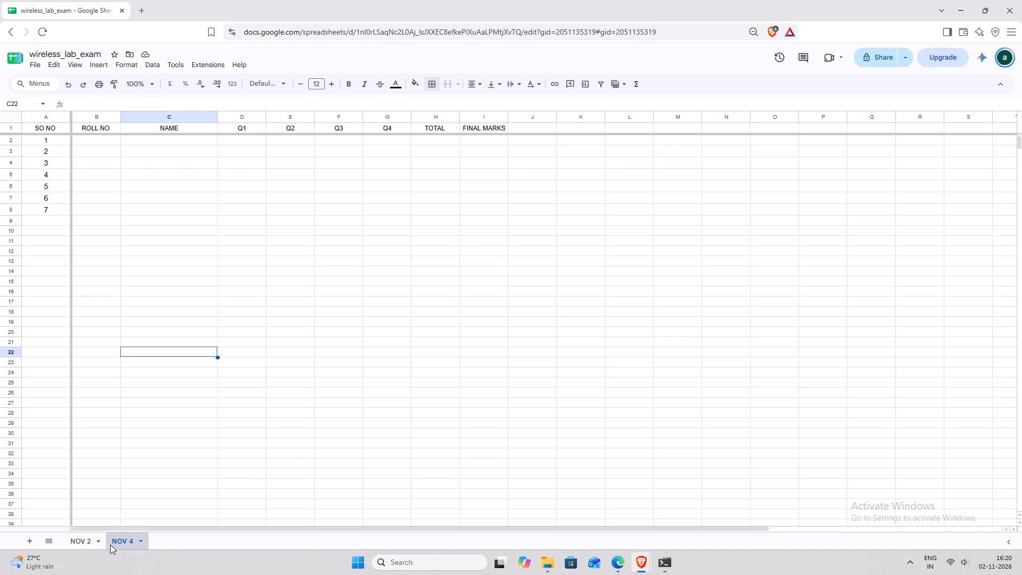
click(82, 545)
click(344, 334)
key(ctrl+s)
key(ctrl+s)
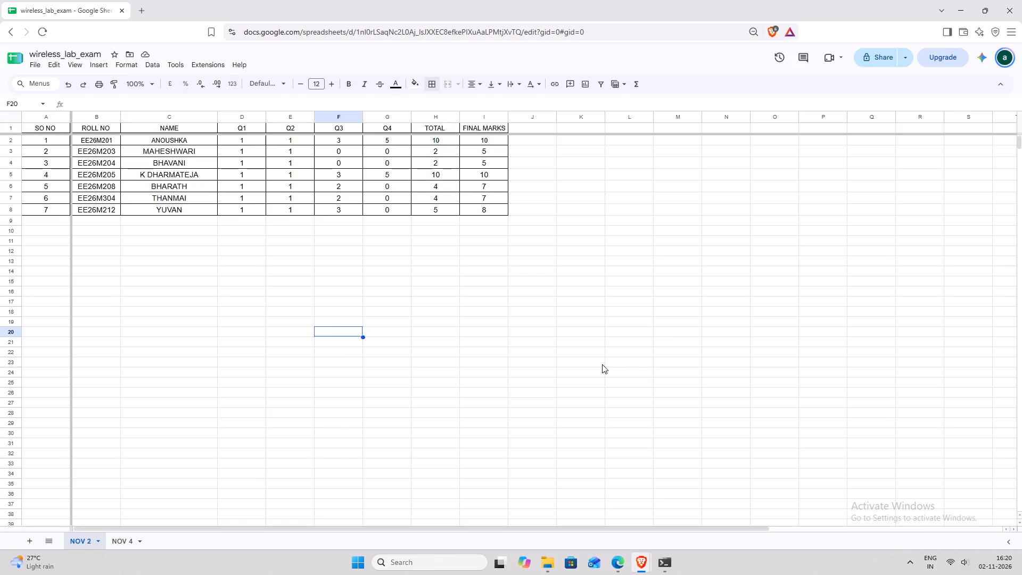
click(602, 364)
key(Escape)
click(784, 293)
Open sharing for the spreadsheet and add a suggested contact as recipient.
click(882, 62)
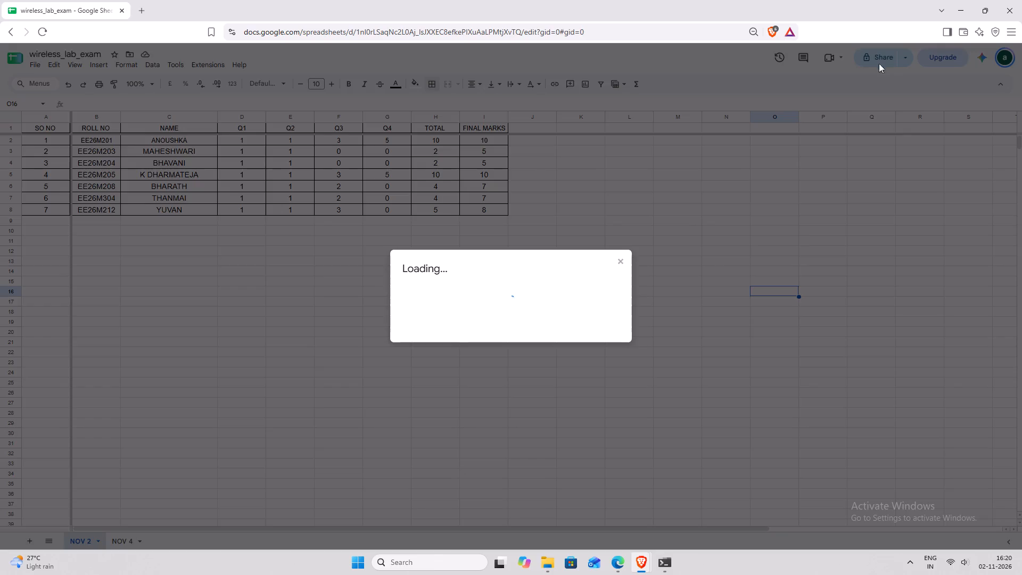
click(456, 241)
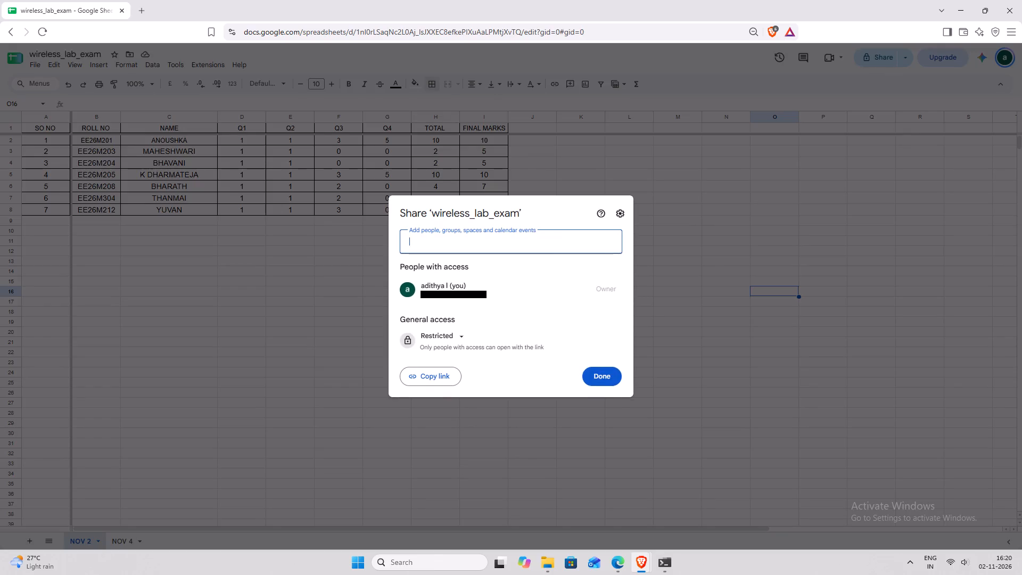
click(466, 280)
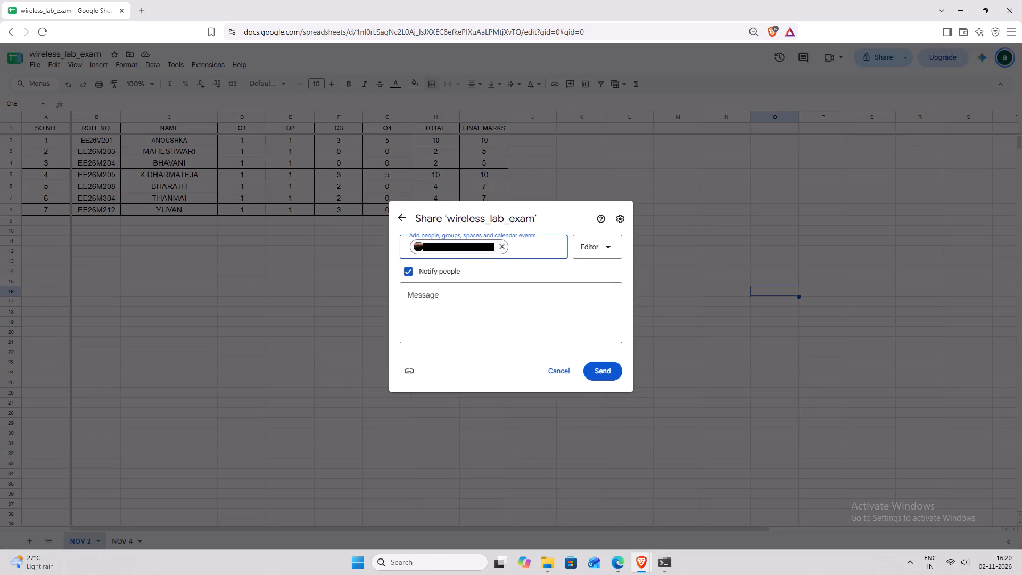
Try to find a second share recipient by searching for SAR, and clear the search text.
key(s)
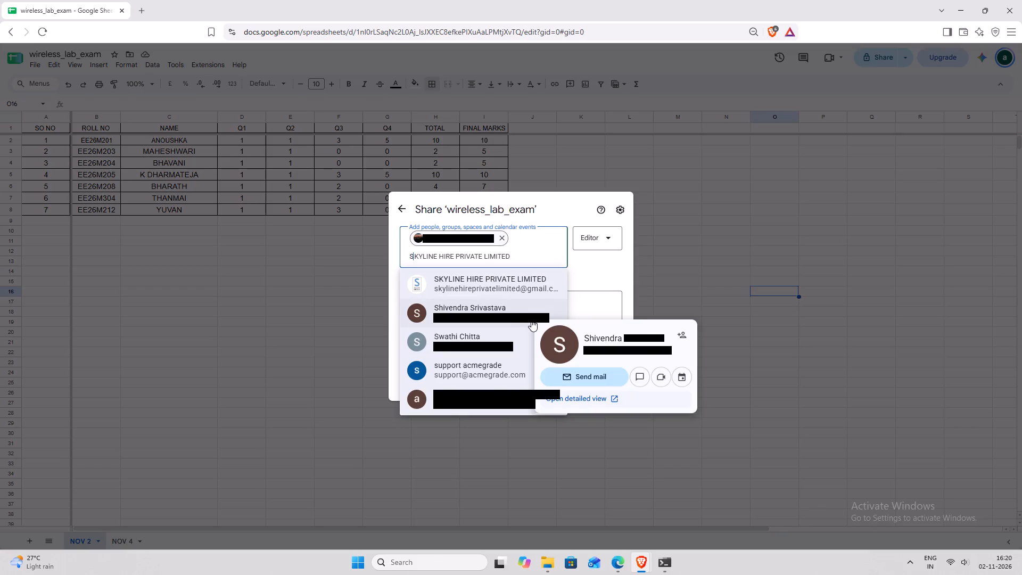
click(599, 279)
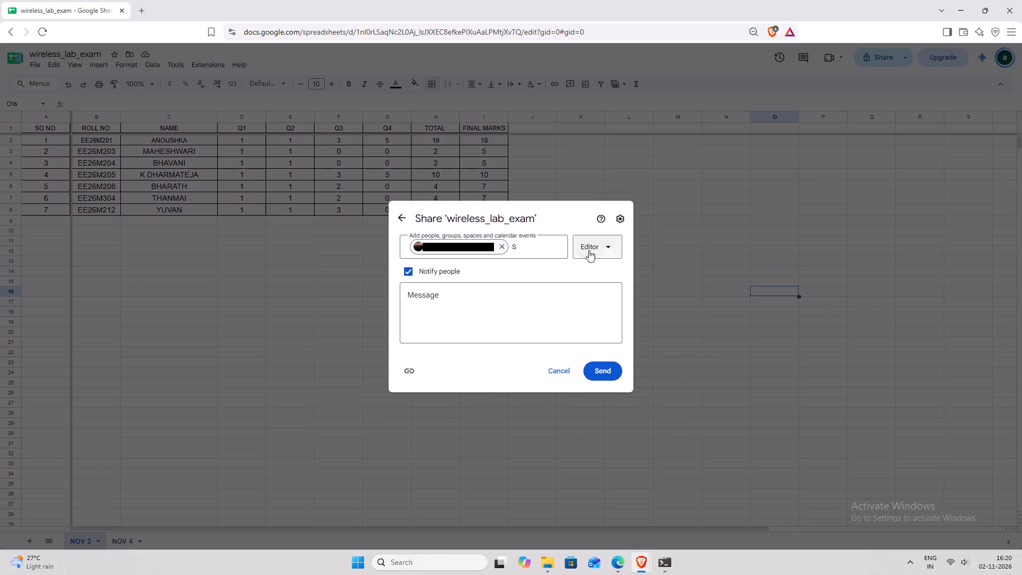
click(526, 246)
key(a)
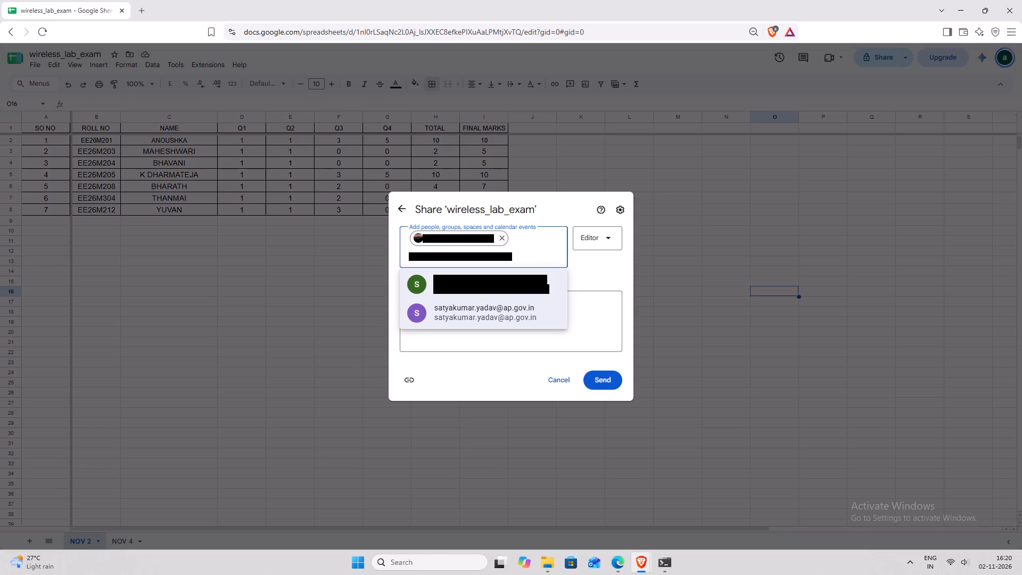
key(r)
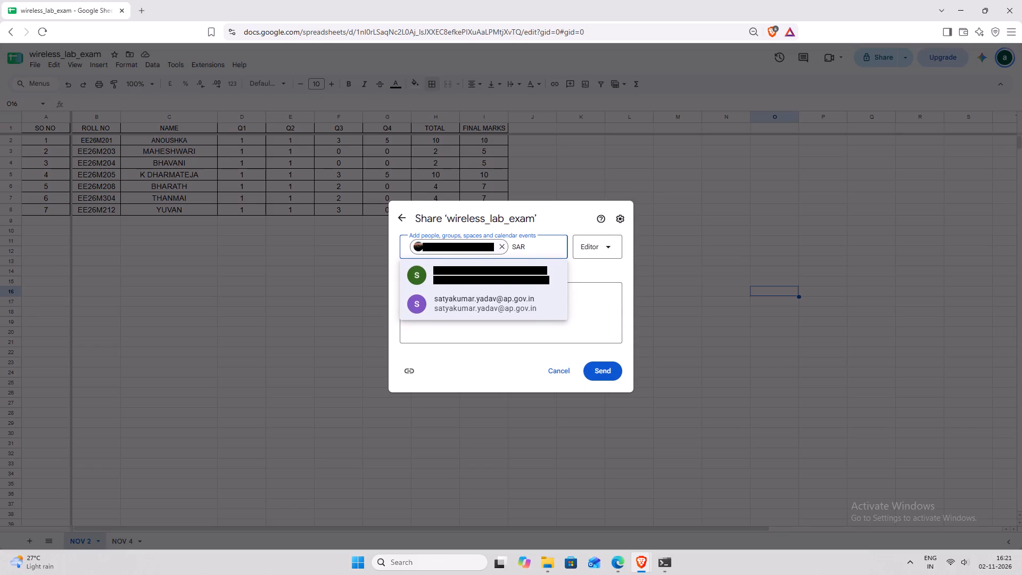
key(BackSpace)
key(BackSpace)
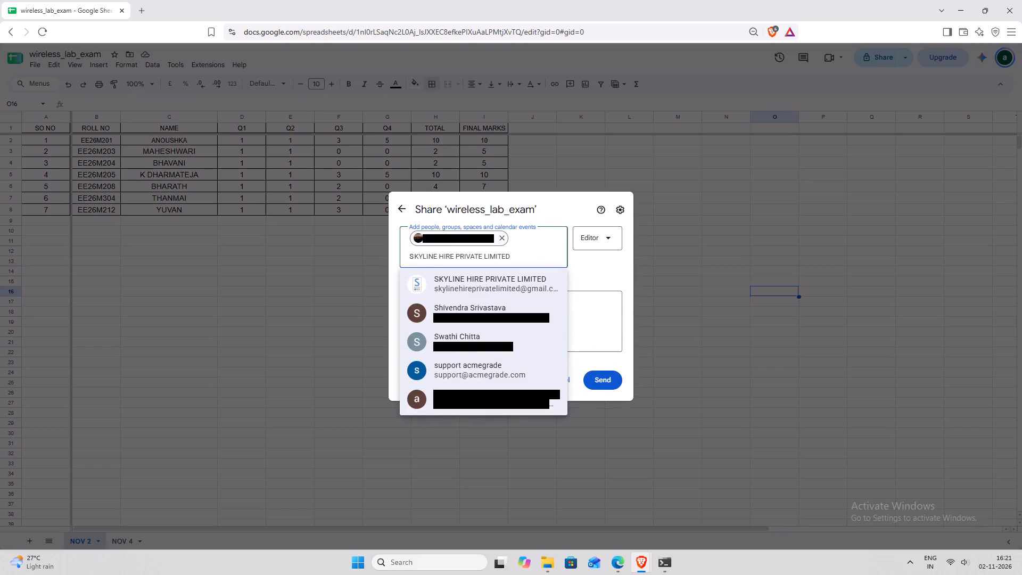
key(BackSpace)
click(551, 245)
Choose the Editor role for the recipient and send the sharing invitation without a message, keeping the notification on.
click(602, 244)
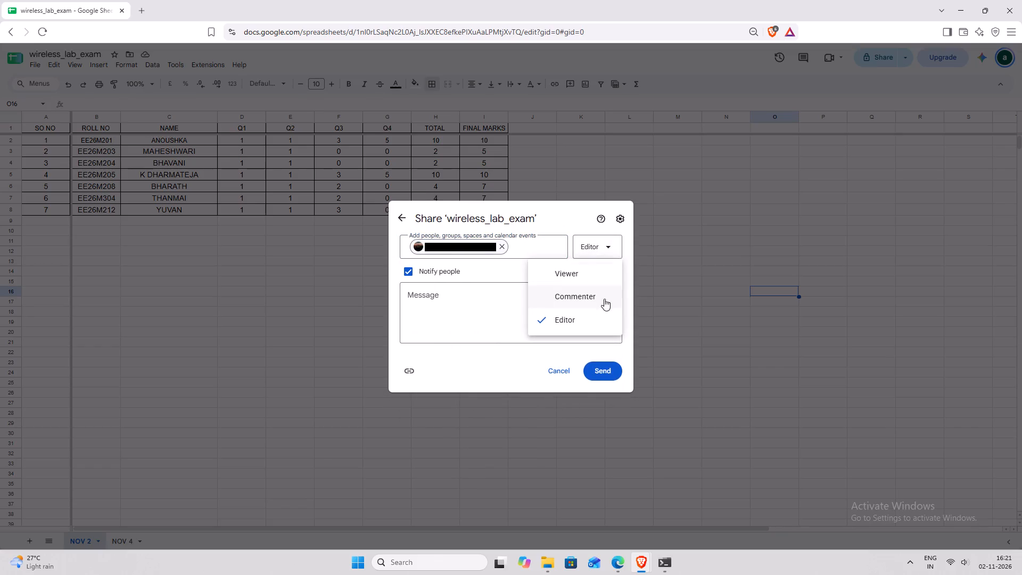
click(571, 324)
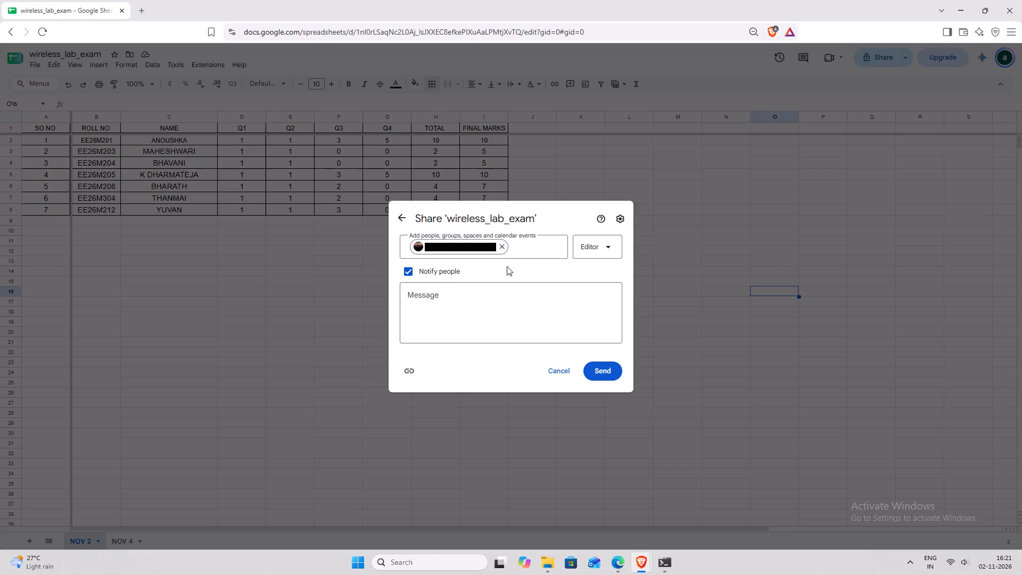
click(536, 250)
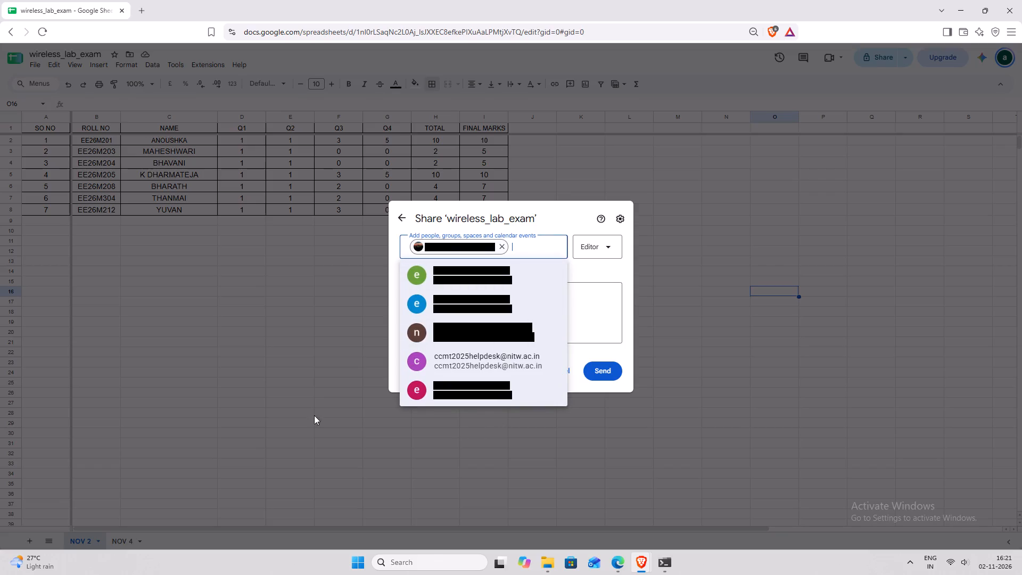
click(269, 389)
click(521, 309)
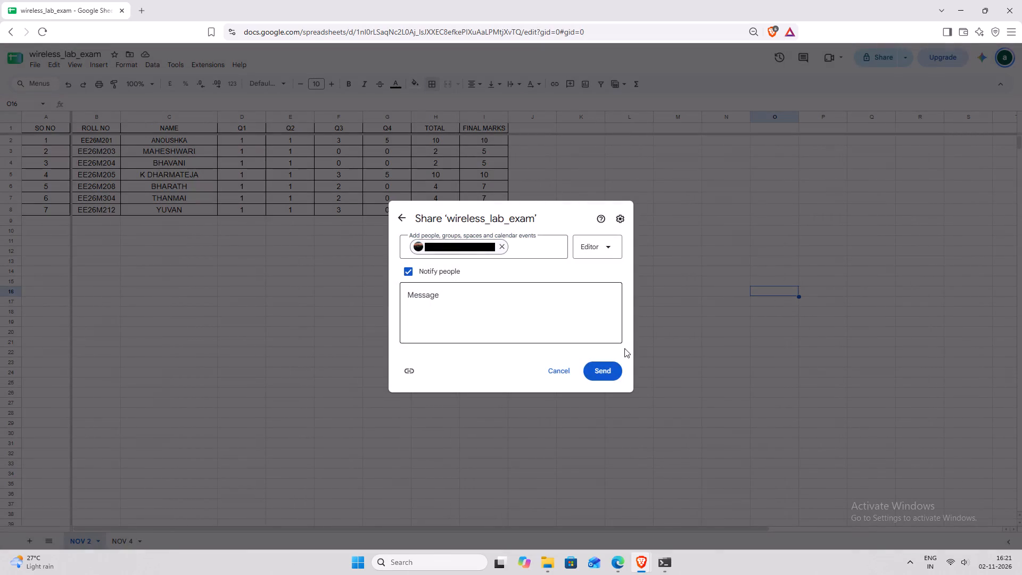
click(608, 362)
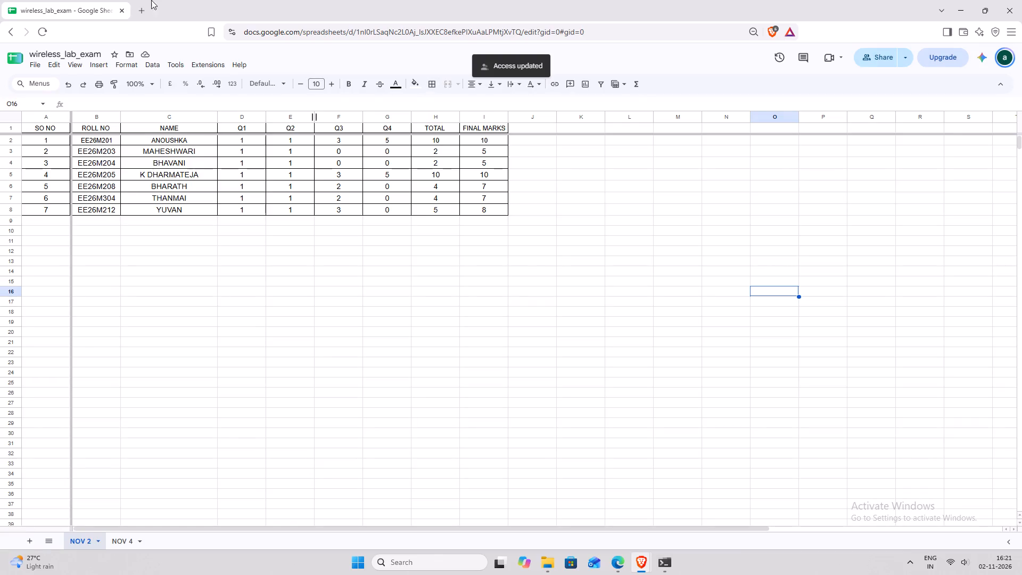
Close the browser window holding the wireless_lab_exam spreadsheet.
click(1021, 0)
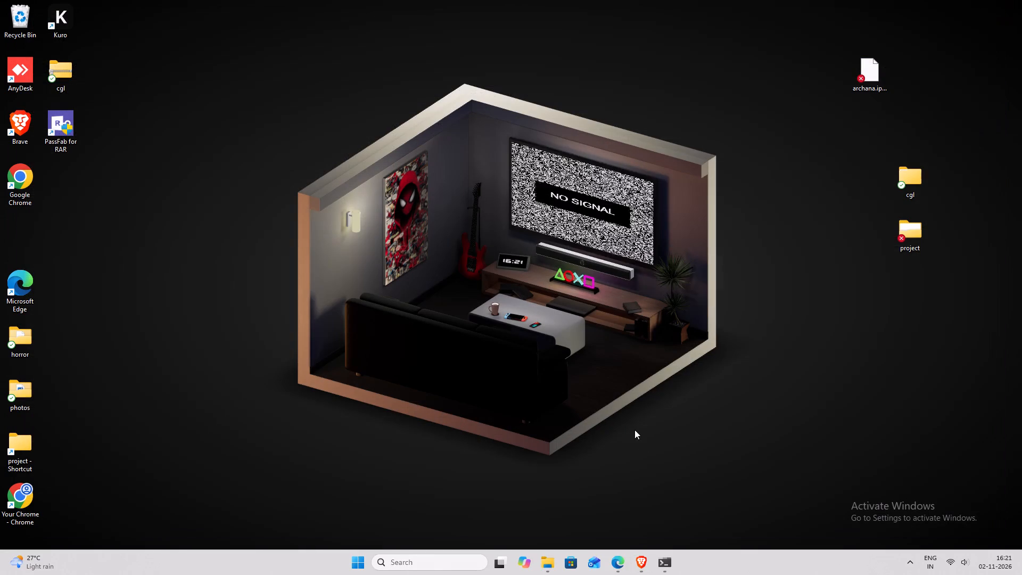
Switch to the browser window with the arXiv PDF, maximize it, and bring up the second Gmail inbox.
click(632, 556)
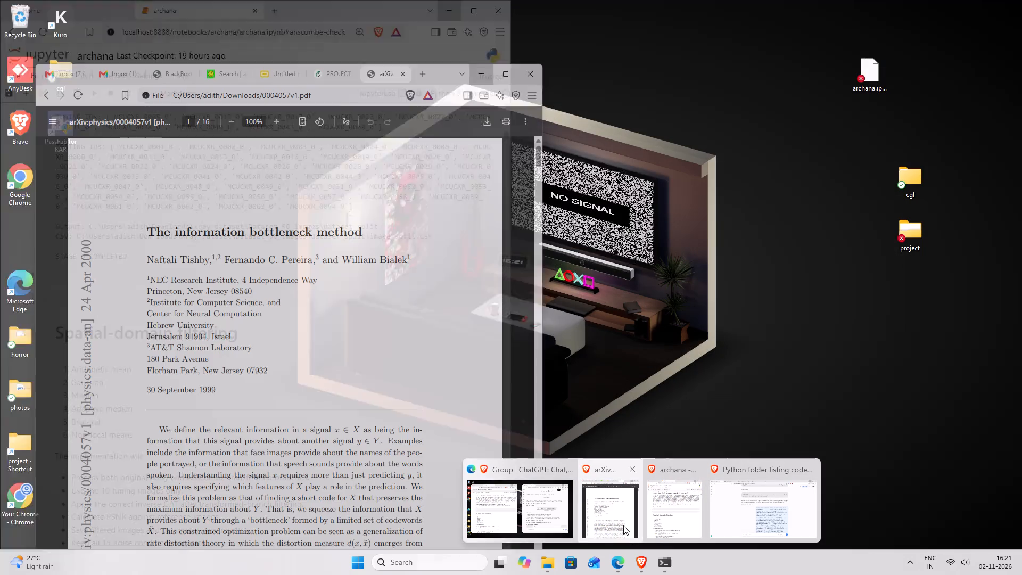
click(601, 524)
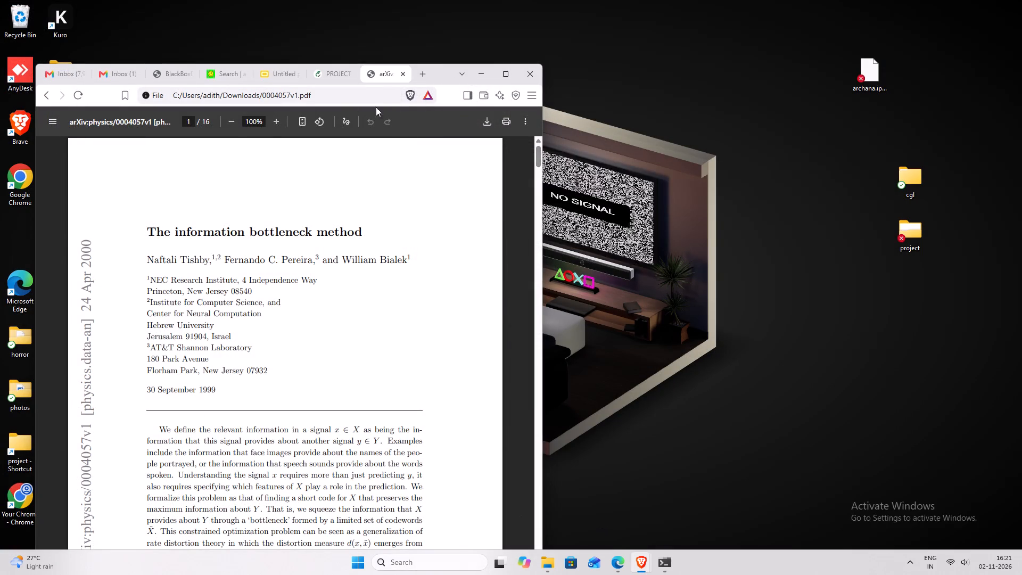
click(501, 75)
click(180, 0)
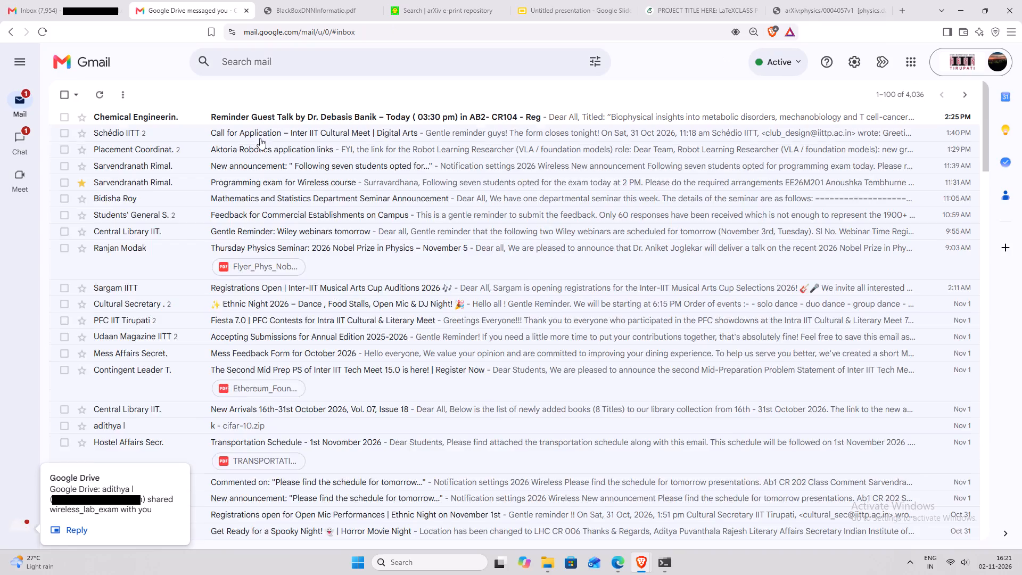
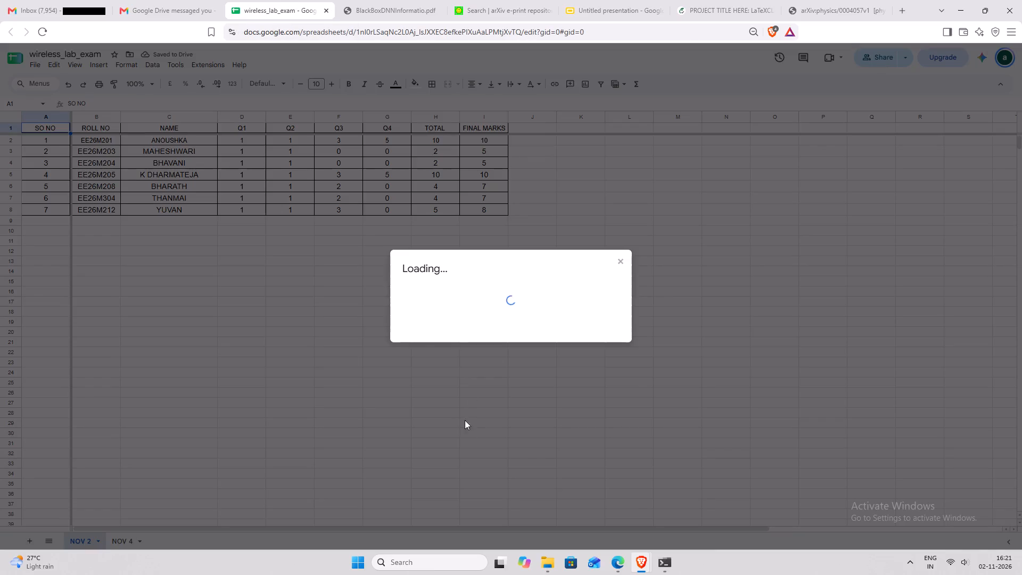
Search for another person to share the spreadsheet with using sar and sarvr, and shorten the search text to sa.
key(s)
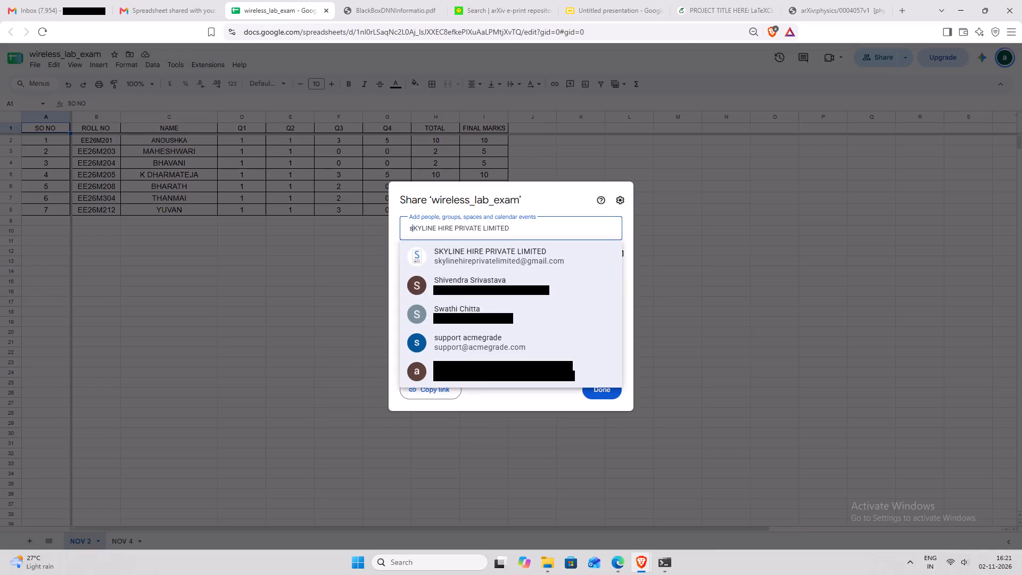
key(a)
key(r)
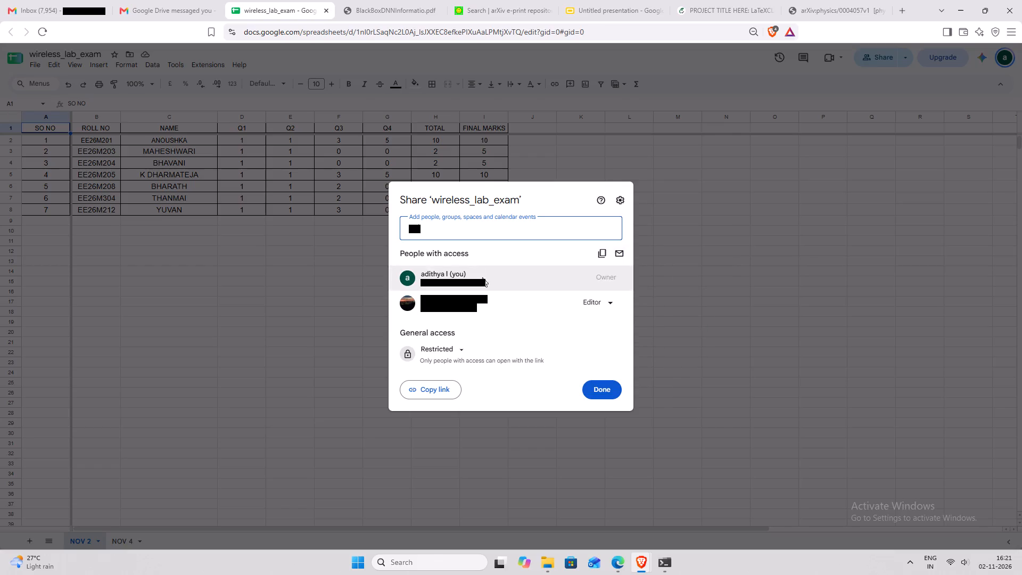
click(460, 234)
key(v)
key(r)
key(backslash)
key(backslash)
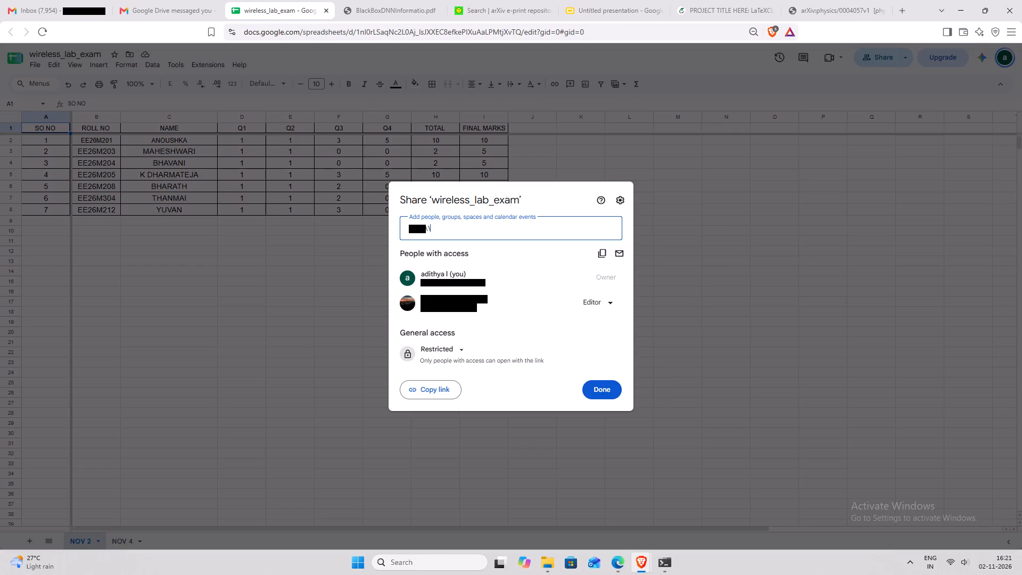
key(BackSpace)
key(BackSpace)
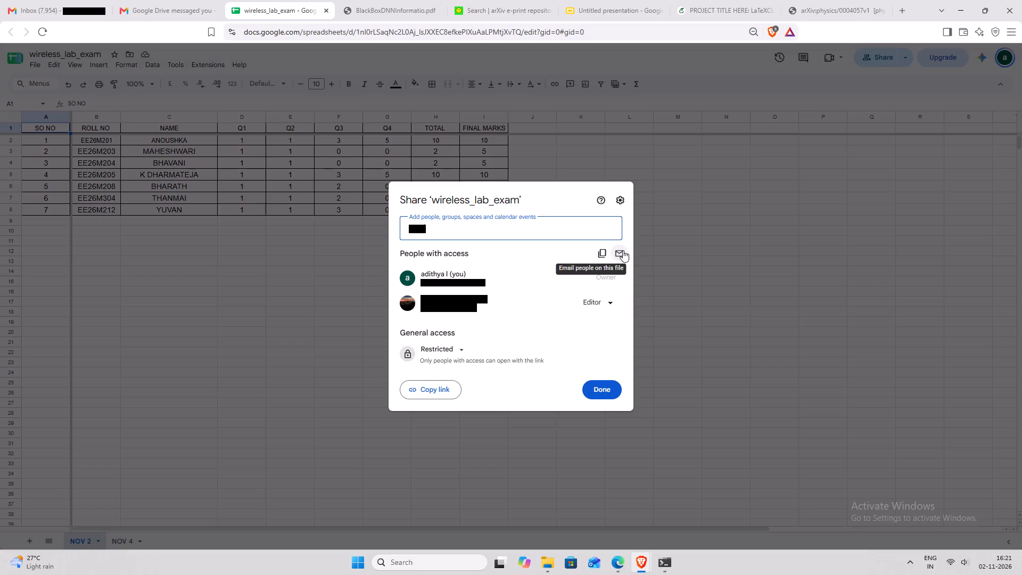
click(474, 234)
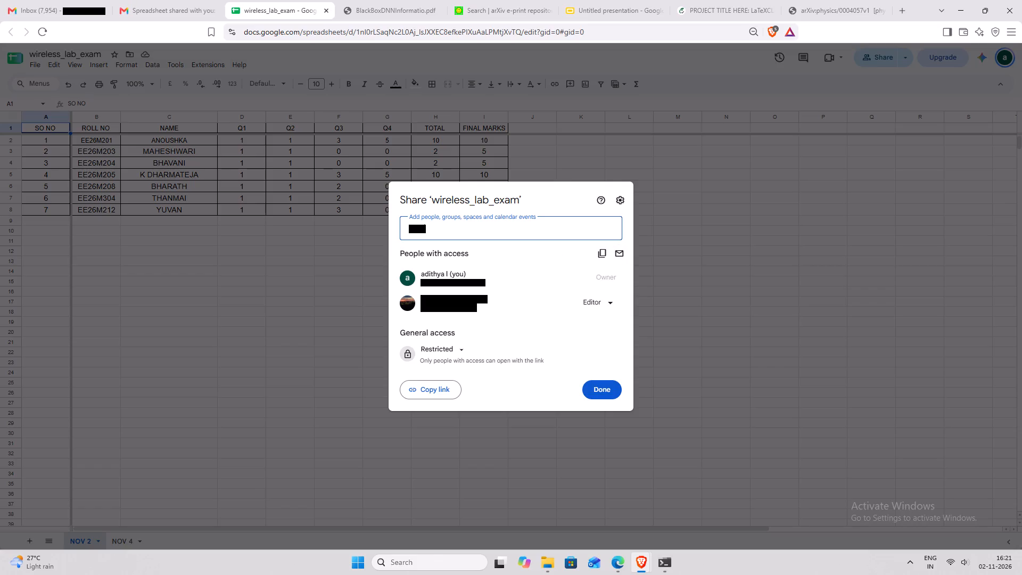
key(BackSpace)
key(BackSpace)
key(BackSpace)
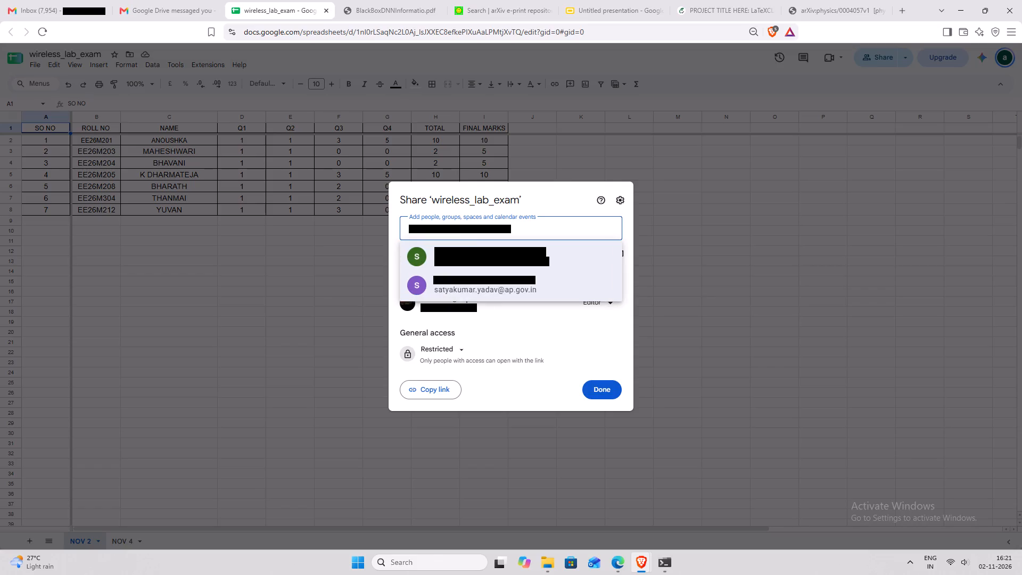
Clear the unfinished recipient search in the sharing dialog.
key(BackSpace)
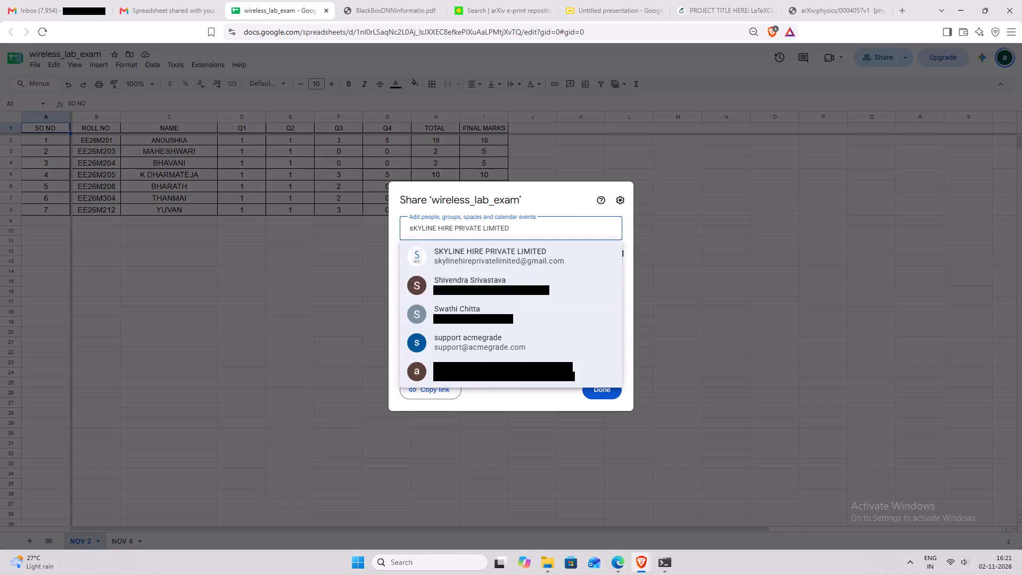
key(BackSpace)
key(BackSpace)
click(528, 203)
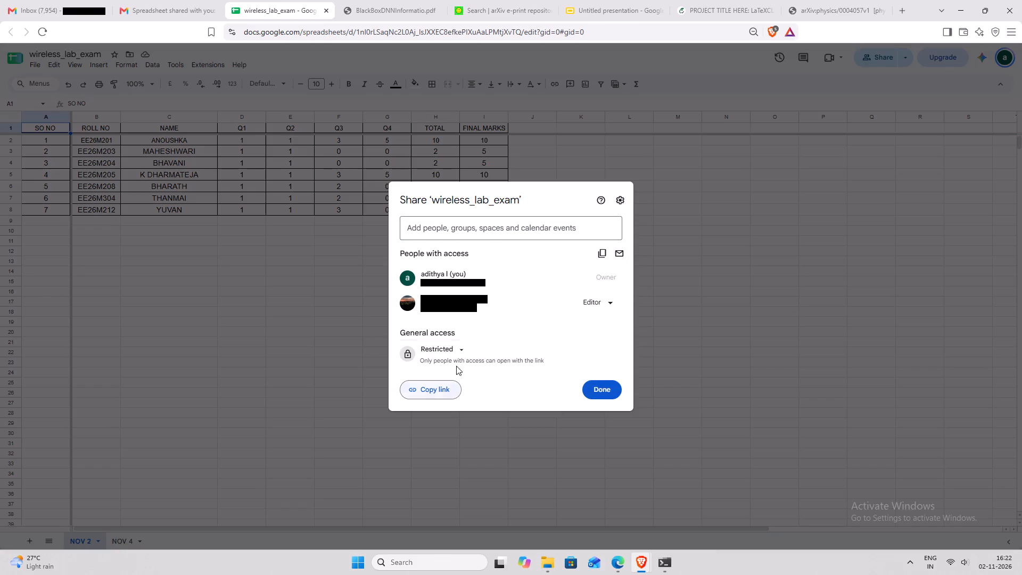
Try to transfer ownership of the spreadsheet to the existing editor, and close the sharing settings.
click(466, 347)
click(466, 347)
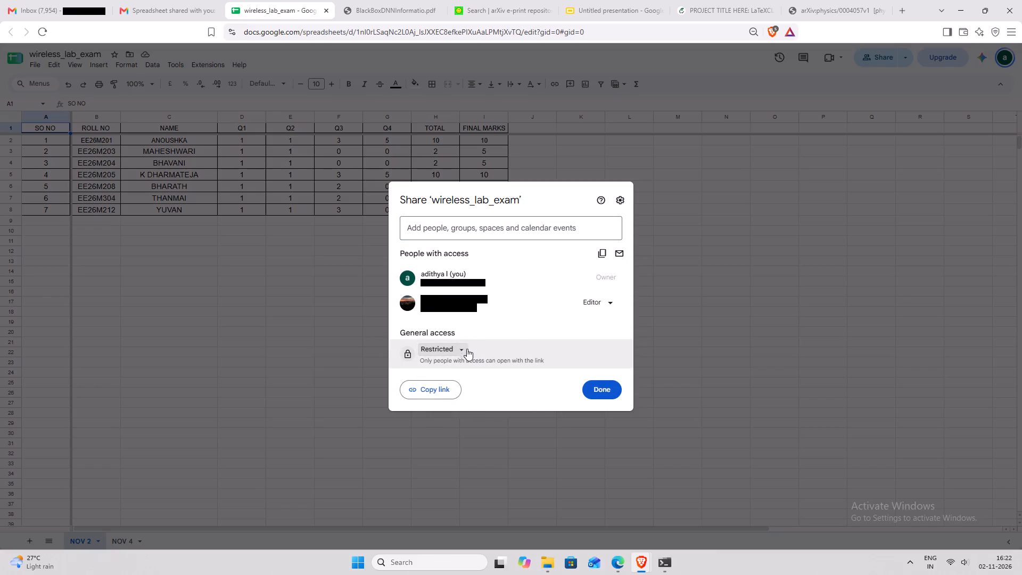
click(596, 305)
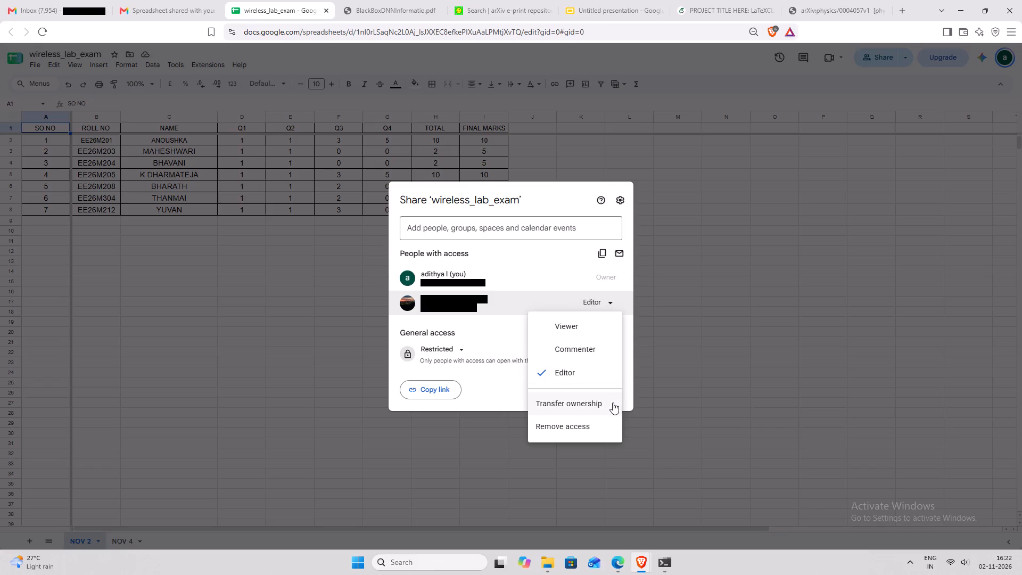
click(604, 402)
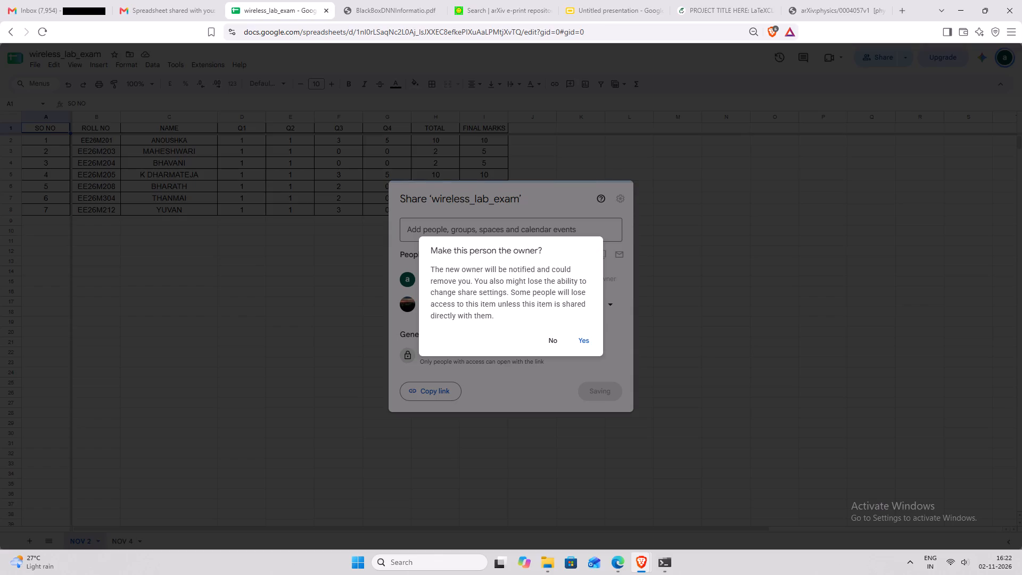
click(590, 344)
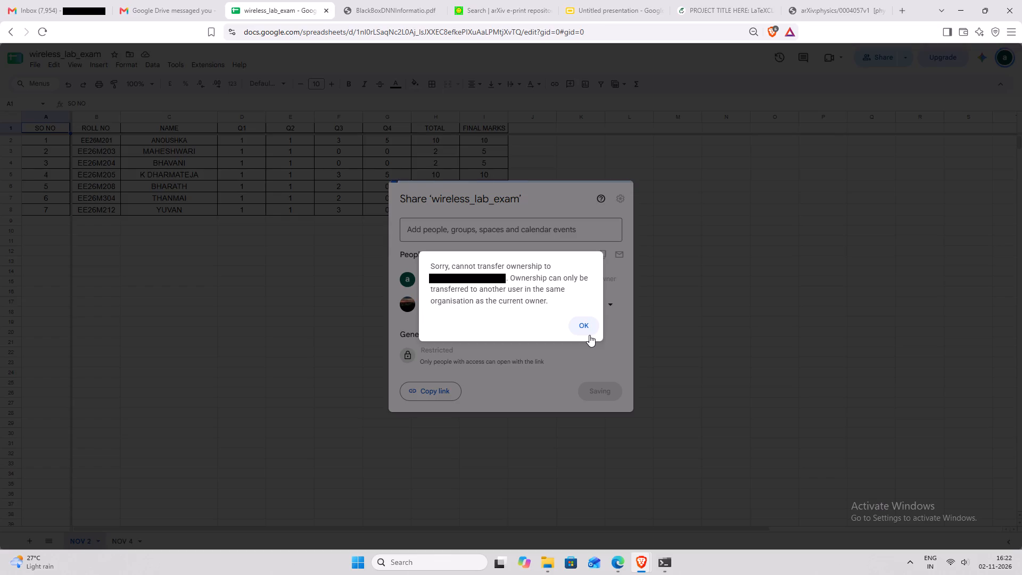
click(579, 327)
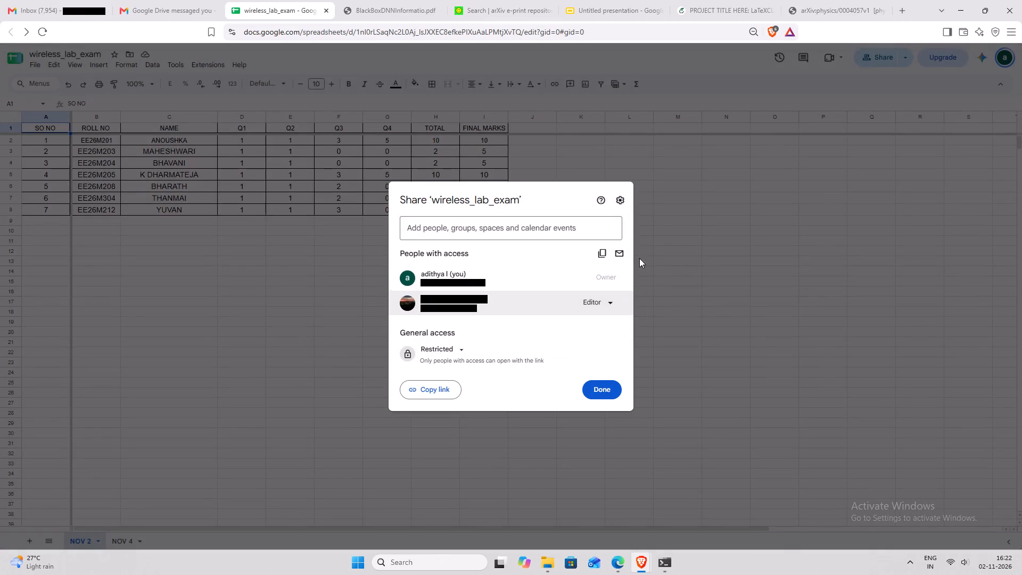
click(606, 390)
Reopen the spreadsheet under the default account and close the copy opened with the owner account.
click(1003, 64)
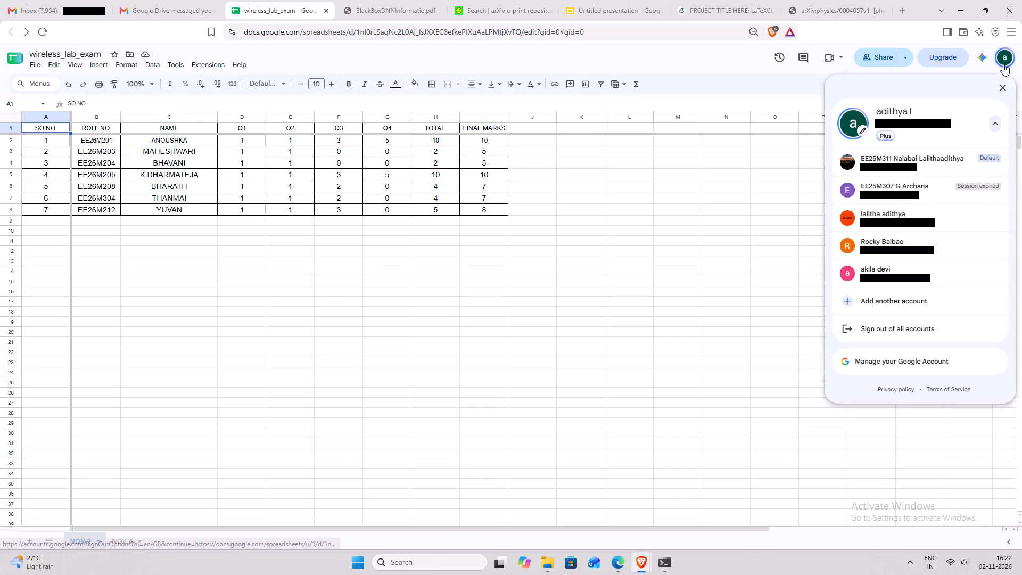
click(925, 155)
click(270, 0)
middle_click(270, 0)
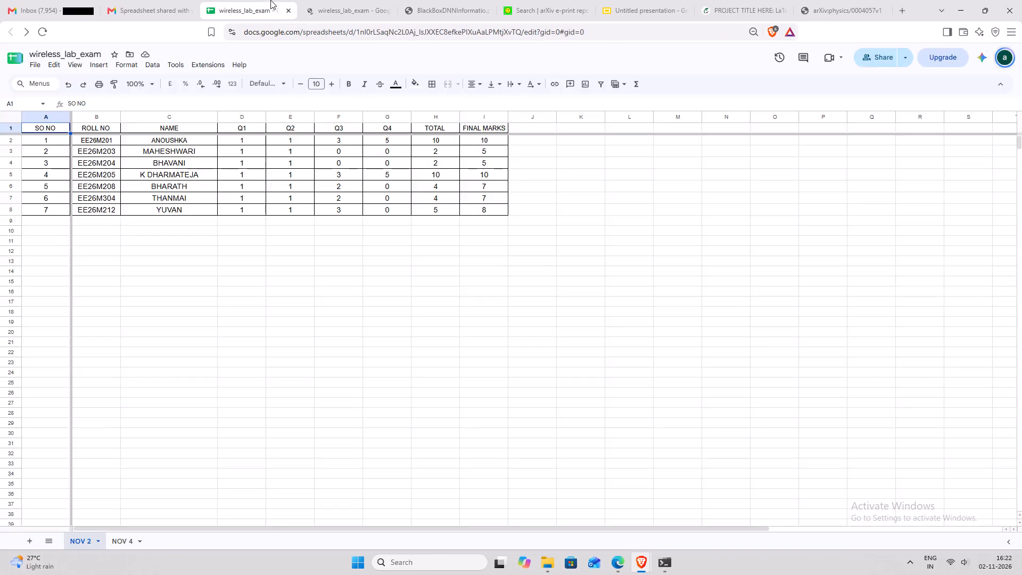
click(1001, 136)
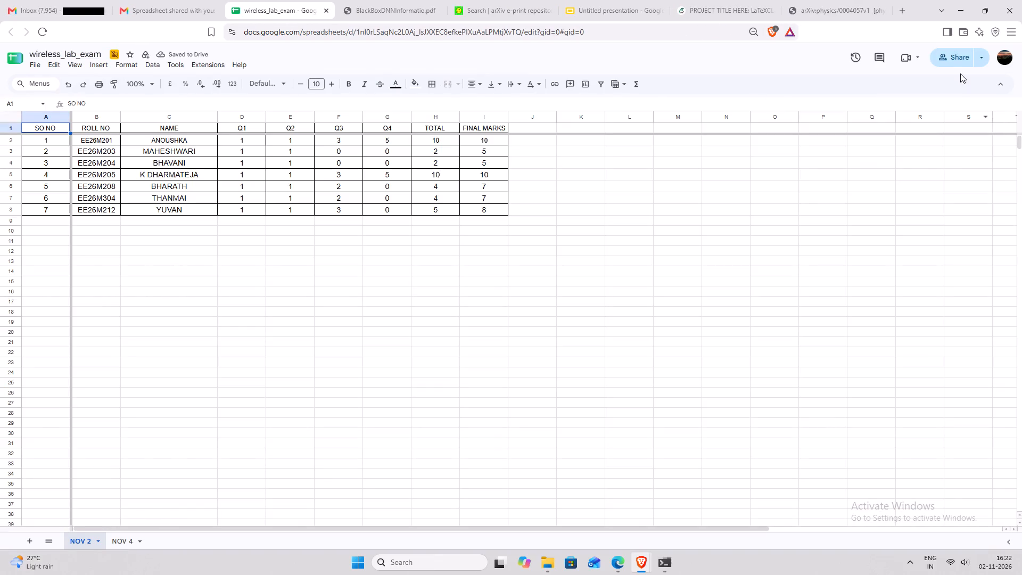
Share the spreadsheet with the first suggested contacts for "sa" and "n" as Editors, notifying them without a message.
click(952, 60)
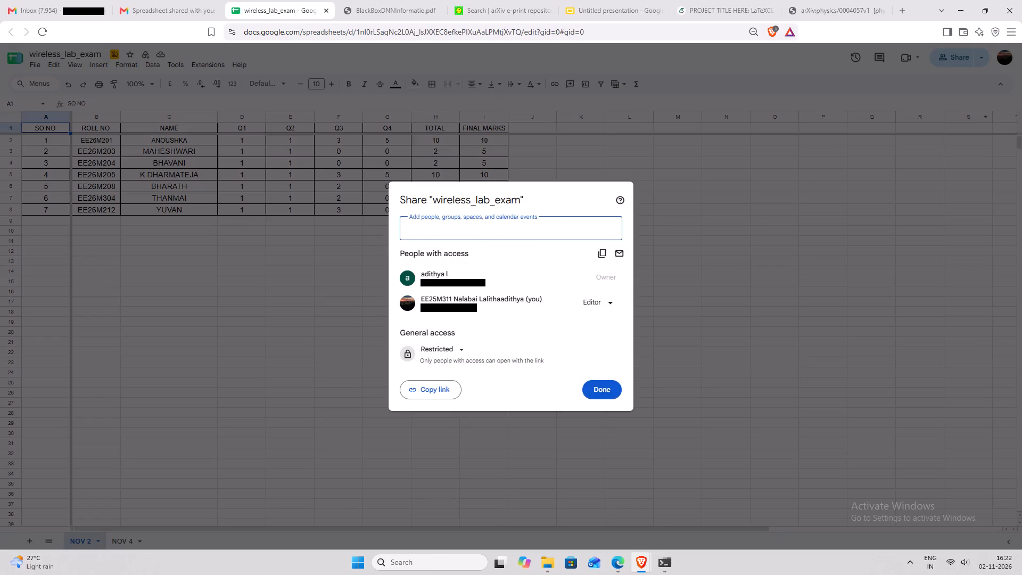
key(s)
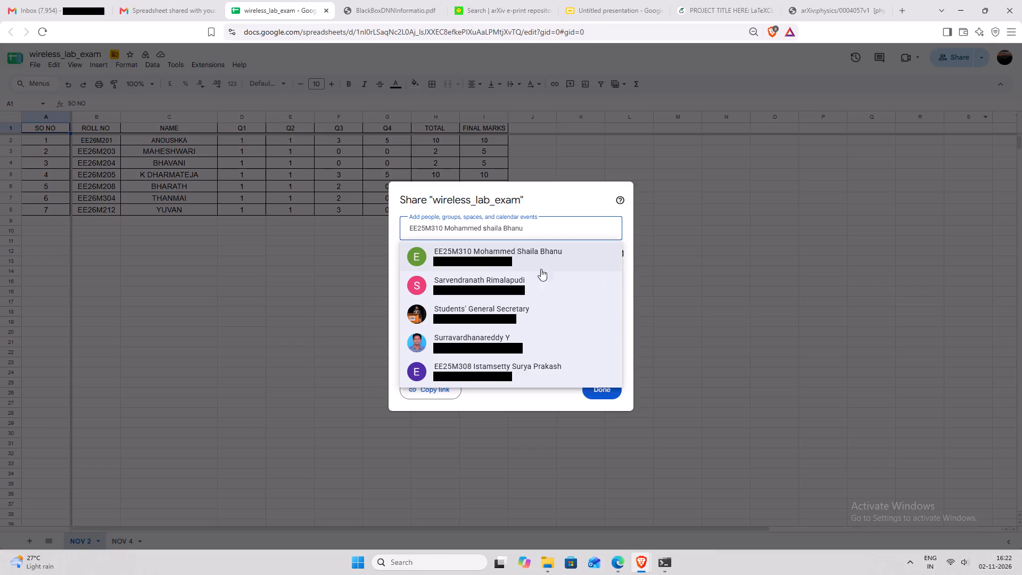
key(a)
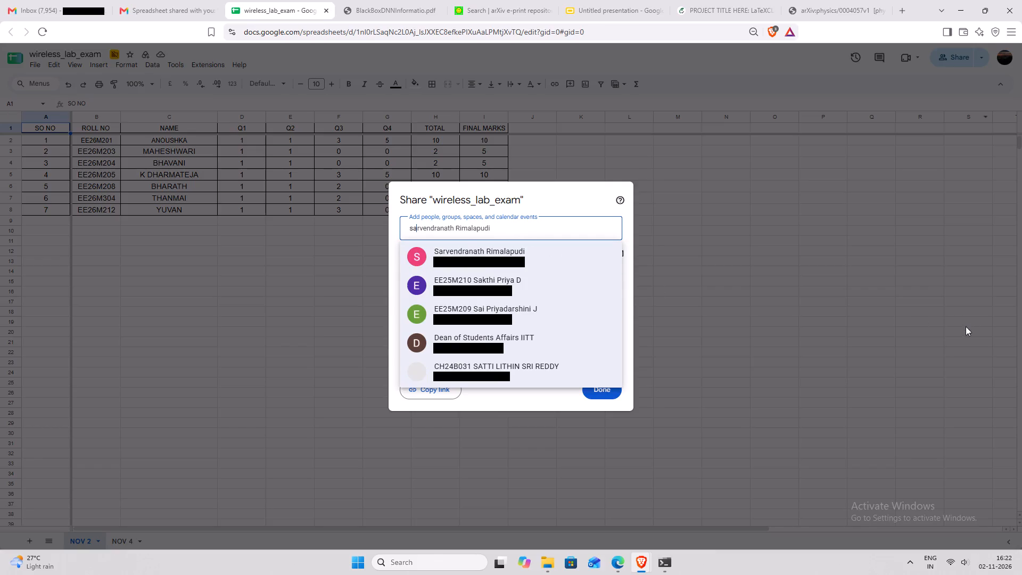
click(541, 259)
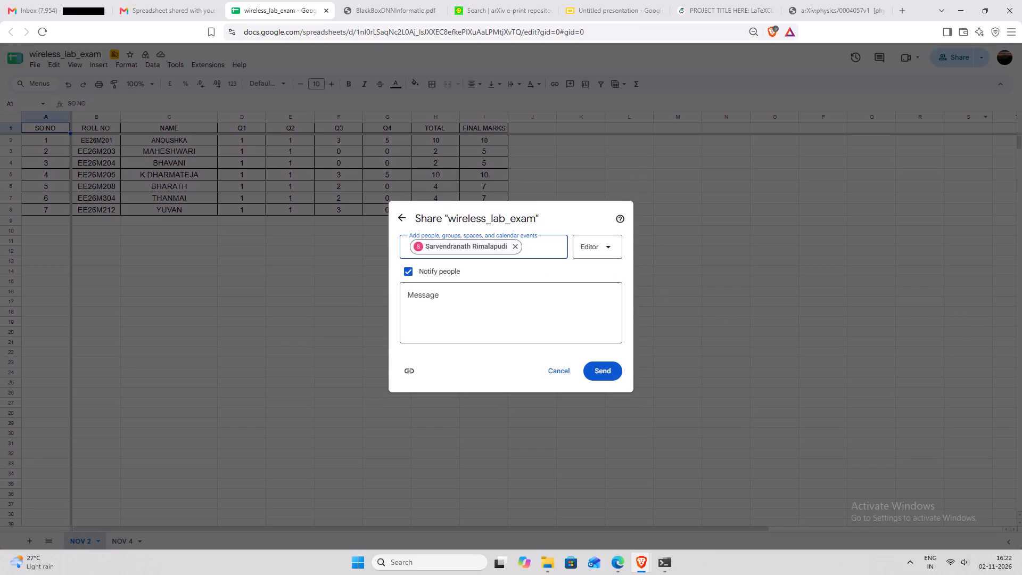
key(n)
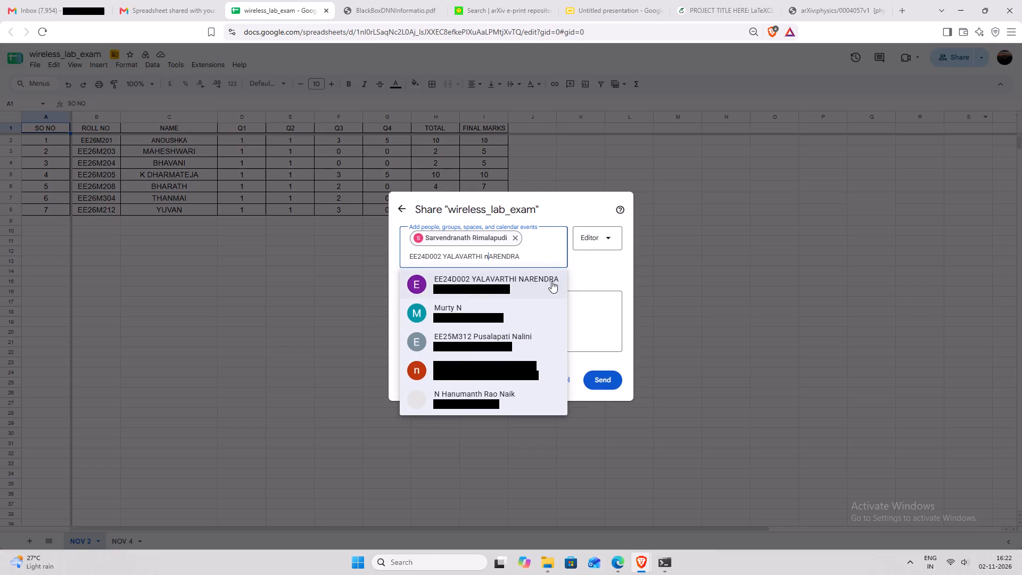
click(551, 281)
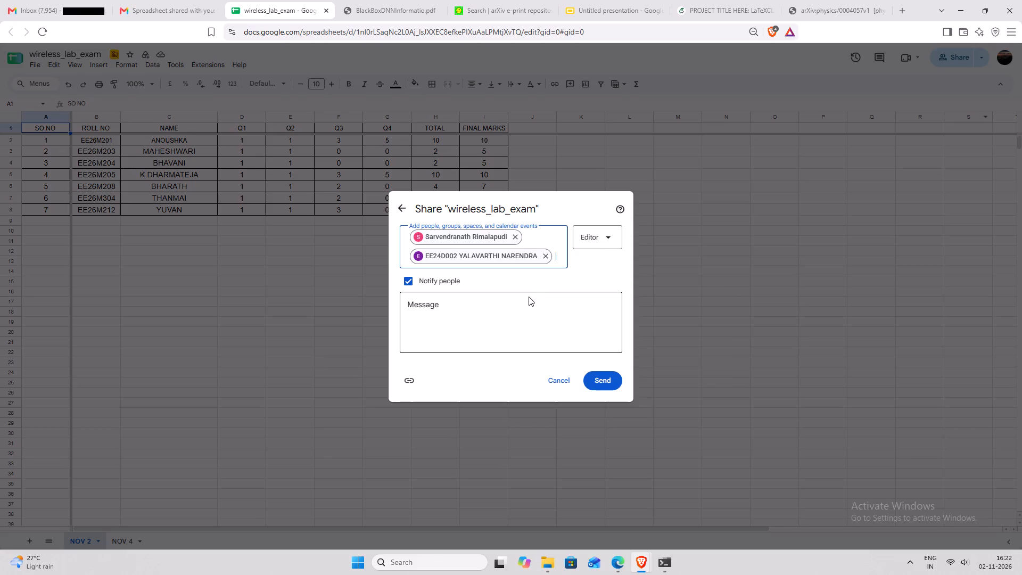
click(597, 242)
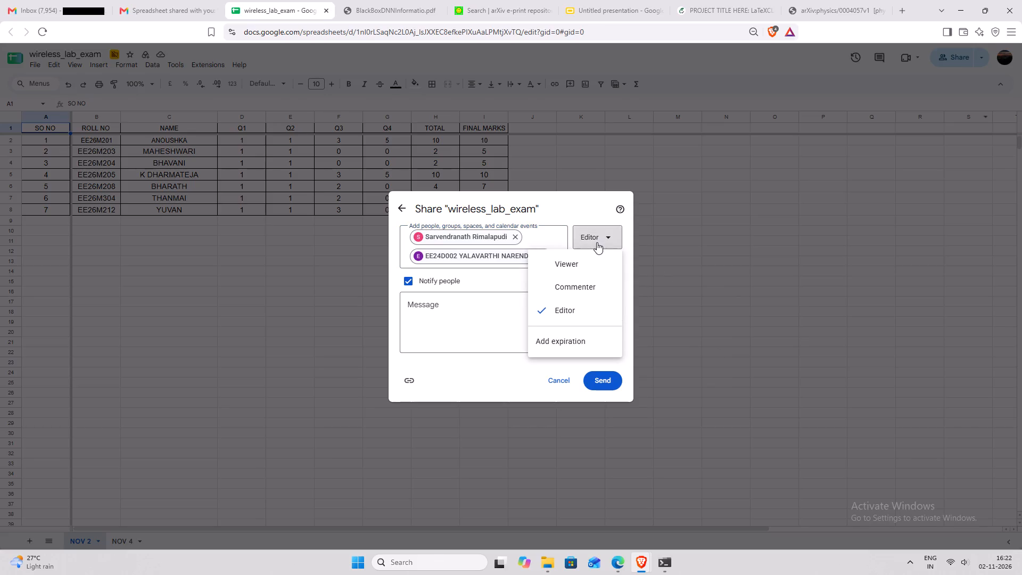
click(602, 314)
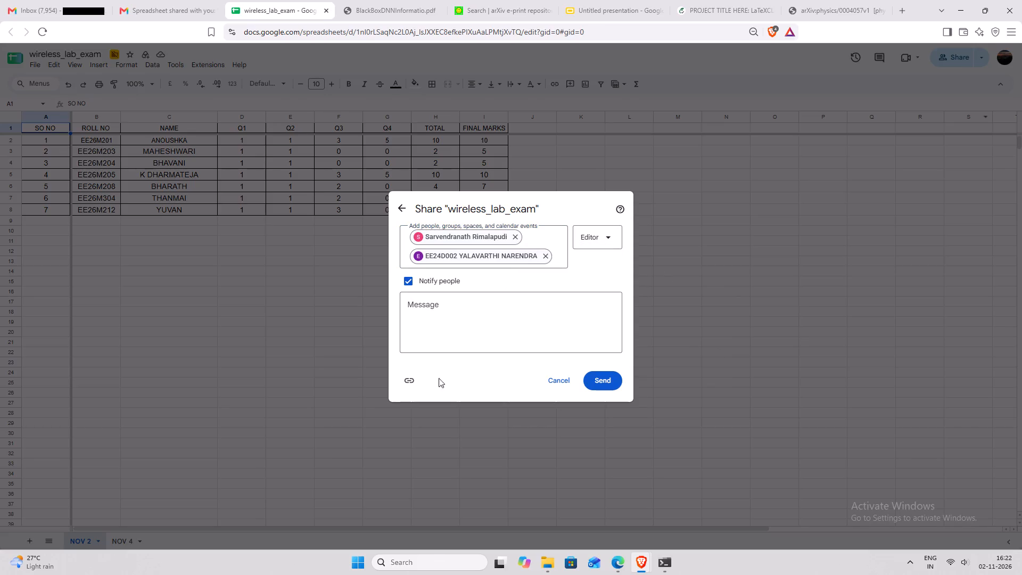
click(605, 380)
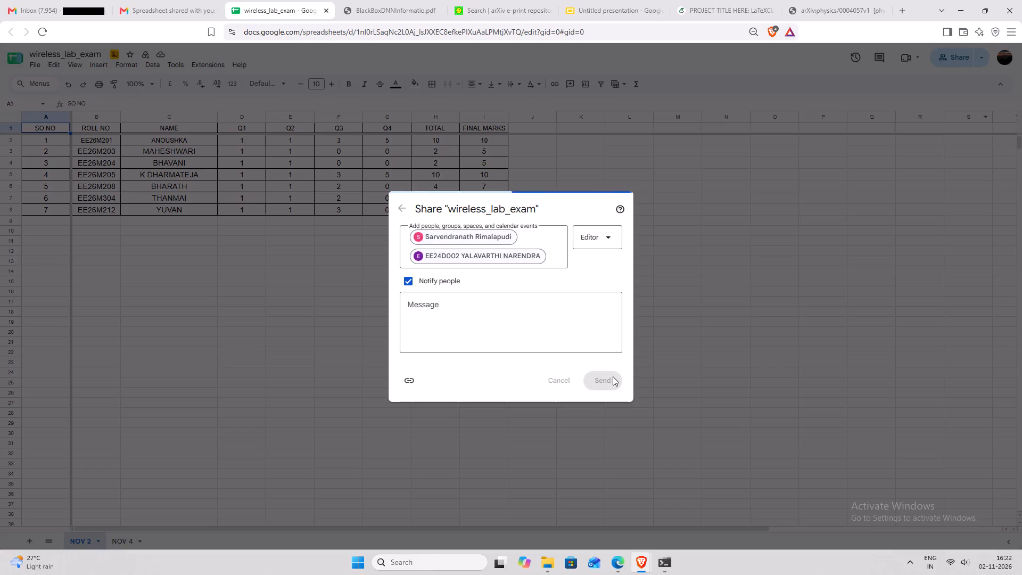